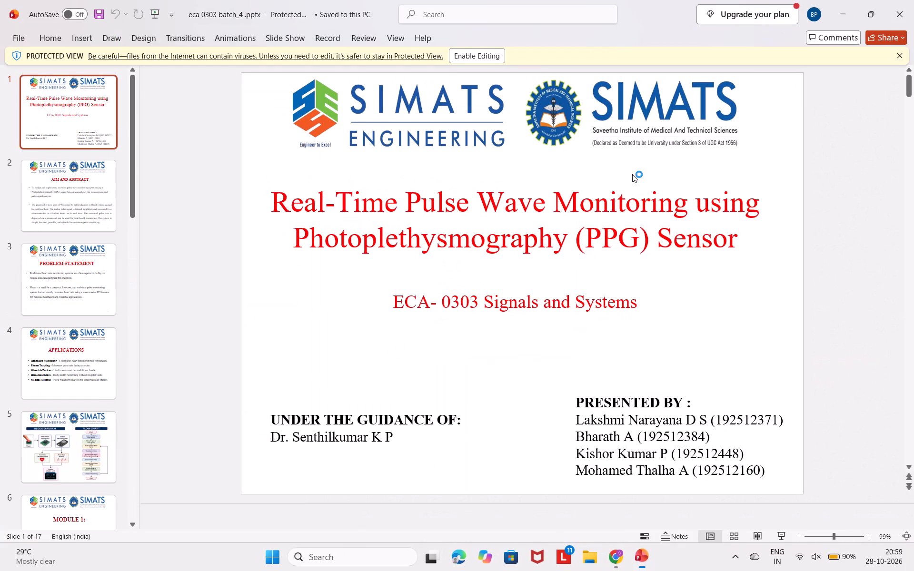
Enable editing for the protected presentation on real-time pulse wave monitoring.
click(467, 55)
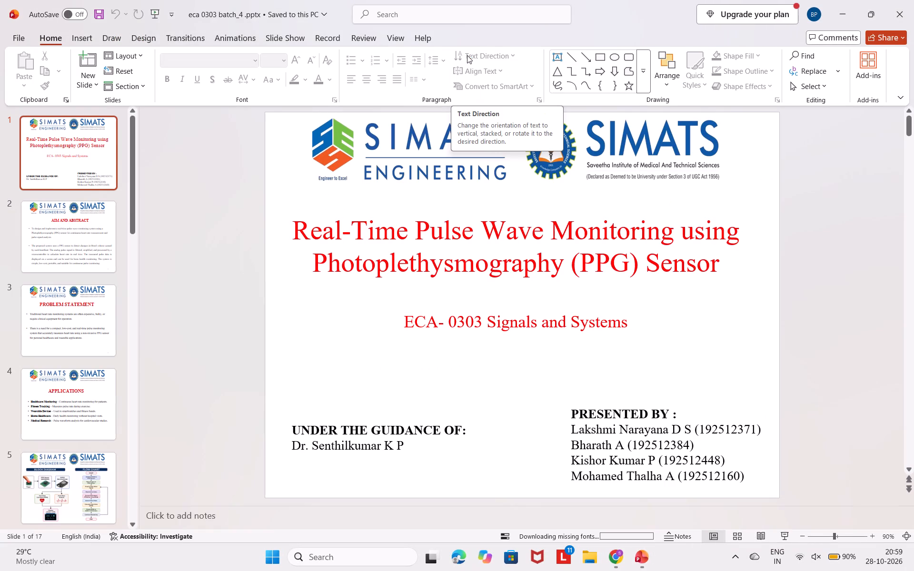
Review the presentation's slides, from the aim and abstract through the problem statement, applications, block diagram and flow chart to the module slides.
scroll(72, 299, down, 16)
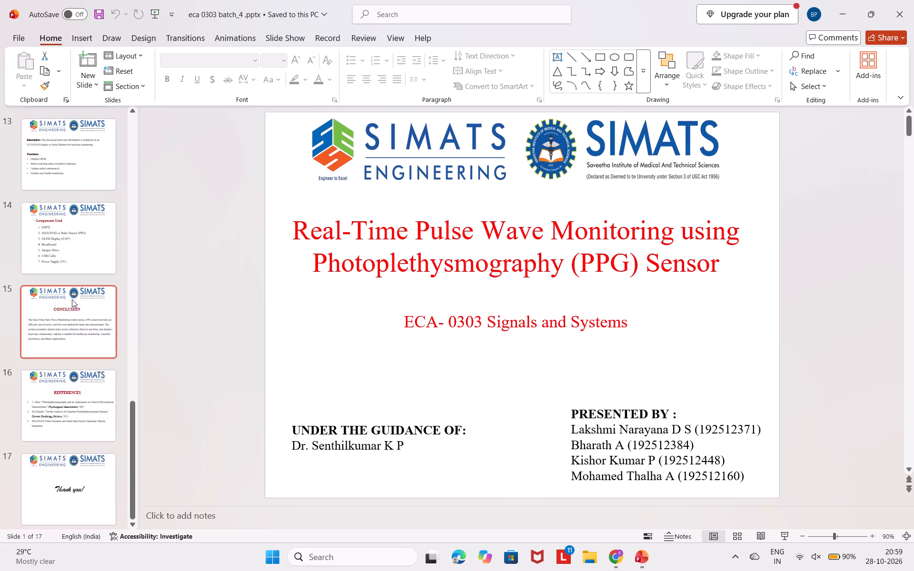
scroll(72, 299, up, 13)
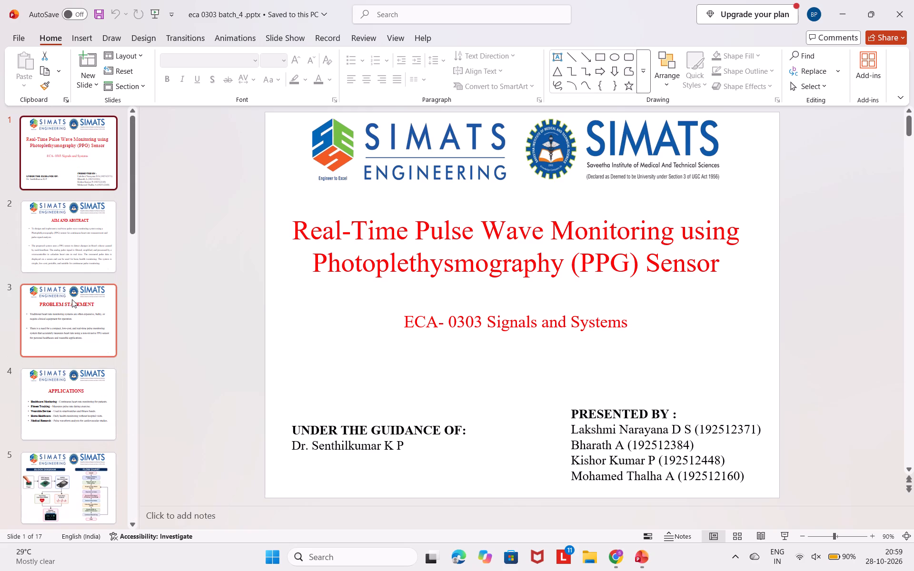
click(83, 249)
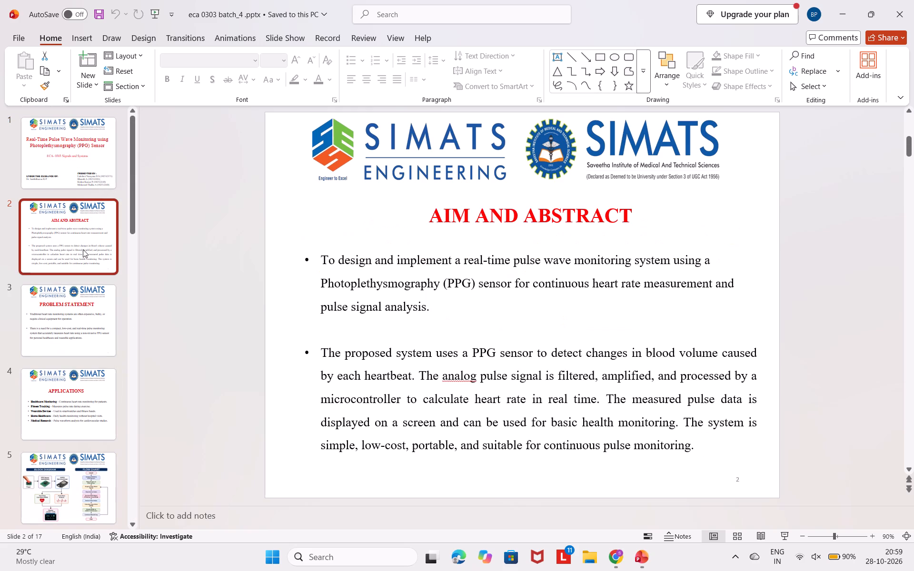
click(63, 300)
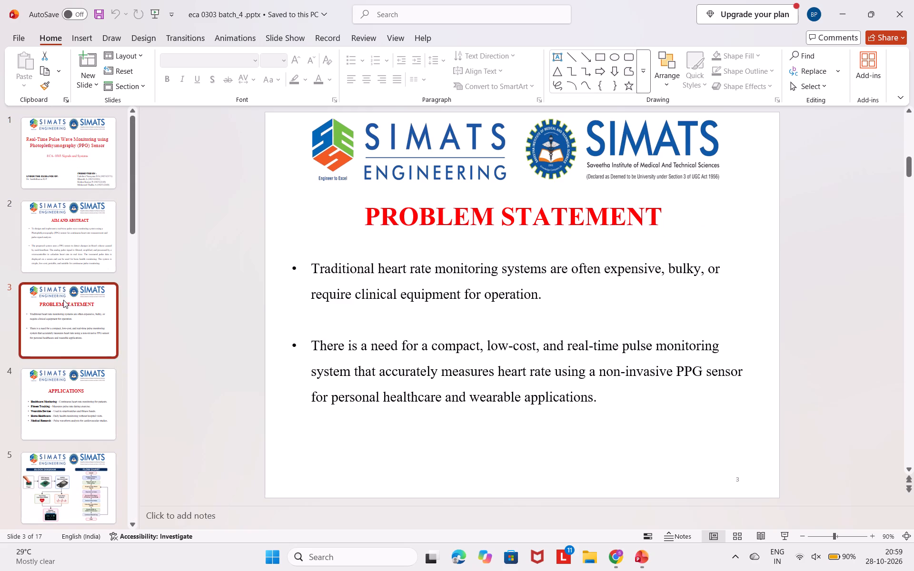
click(56, 403)
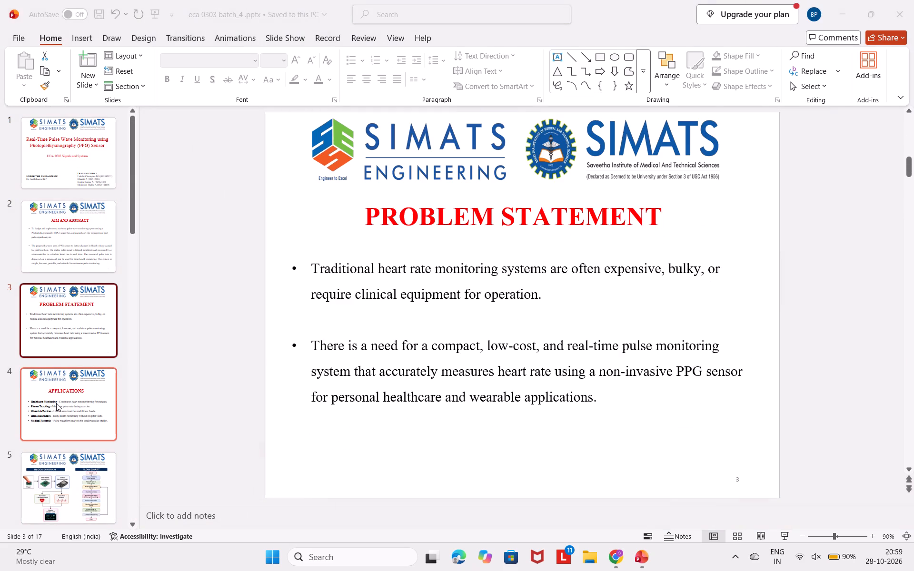
click(56, 403)
click(80, 407)
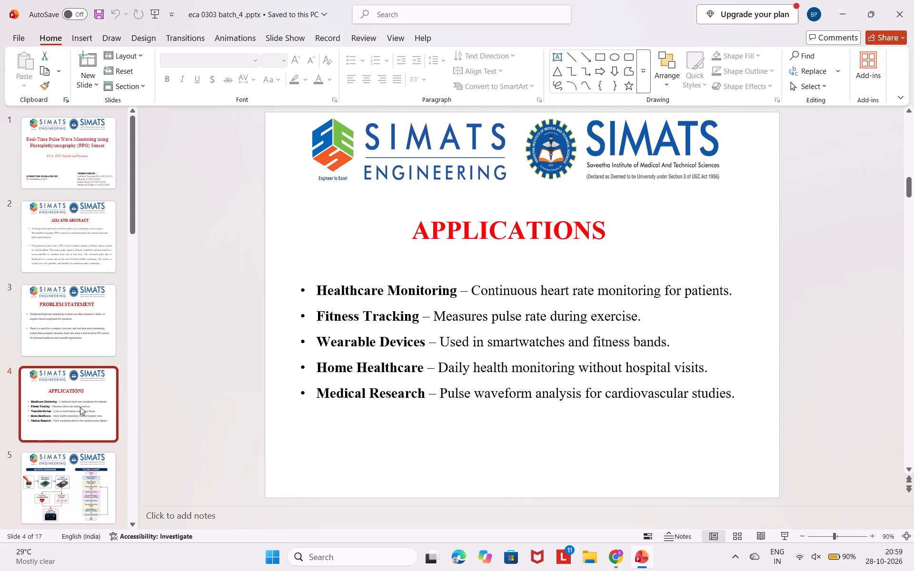
click(60, 476)
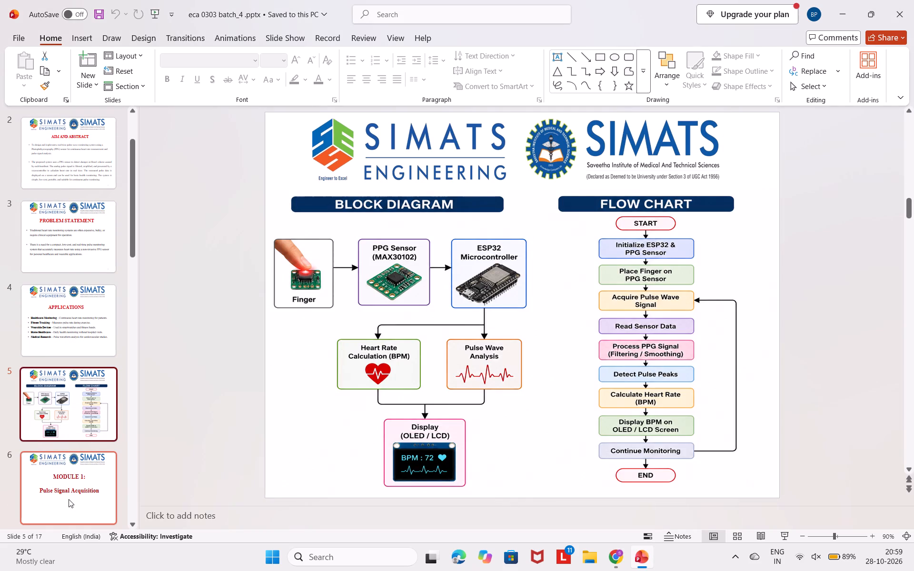
scroll(82, 442, down, 3)
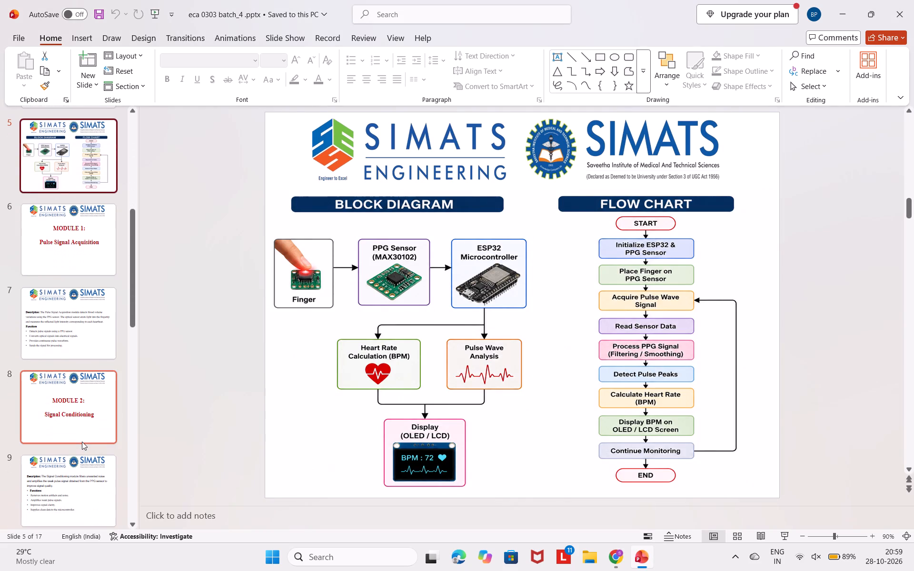
scroll(82, 442, down, 1)
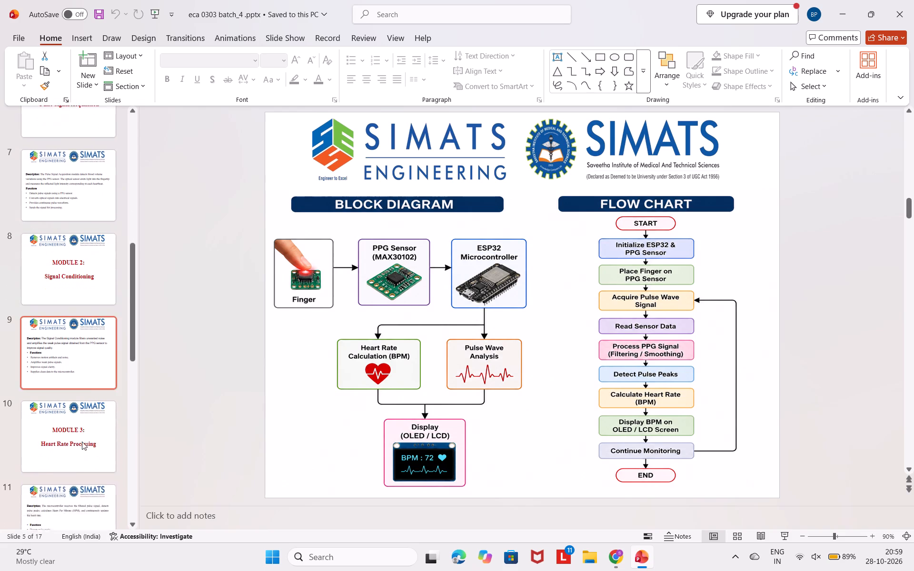
Look through the presentation, examining the references slide, the title slide and the Aim and Abstract slide.
scroll(82, 442, down, 5)
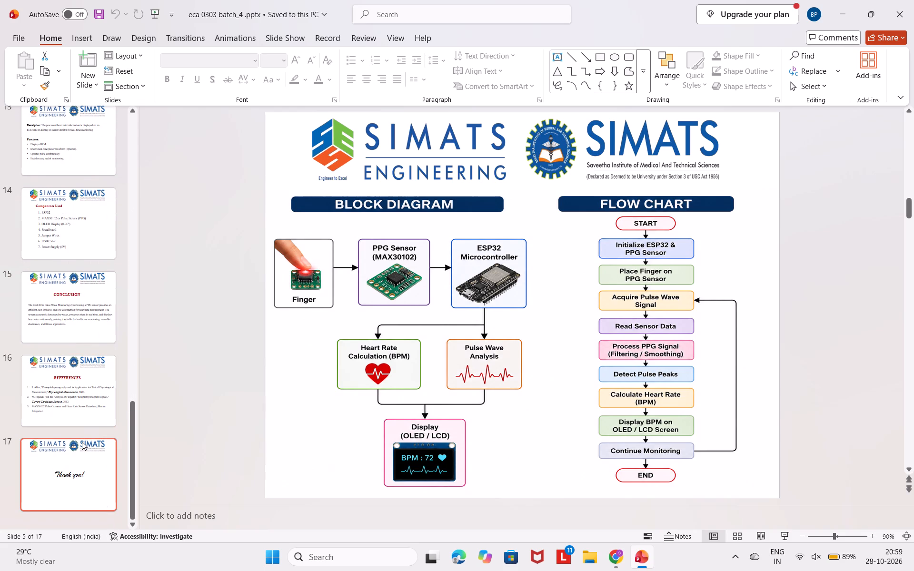
click(80, 412)
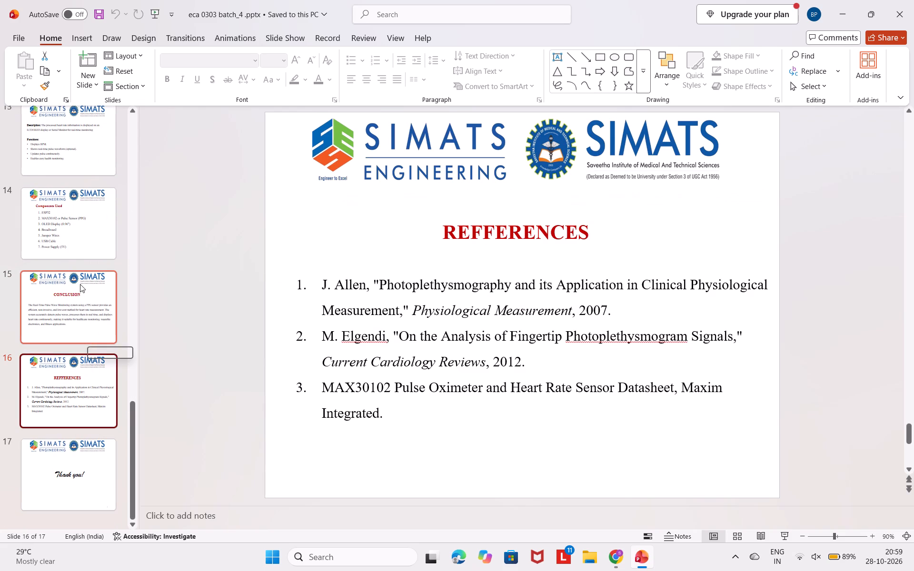
scroll(80, 284, up, 14)
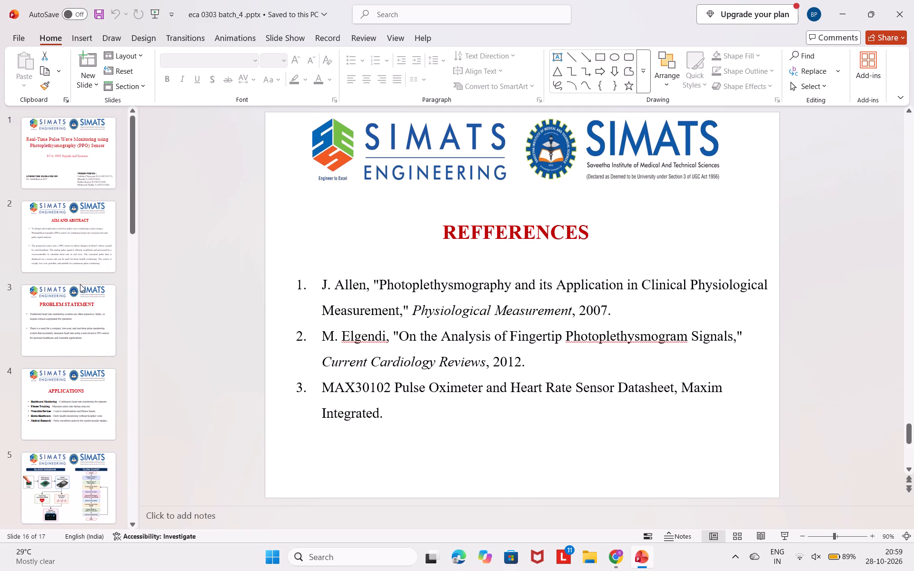
scroll(80, 284, up, 5)
click(83, 171)
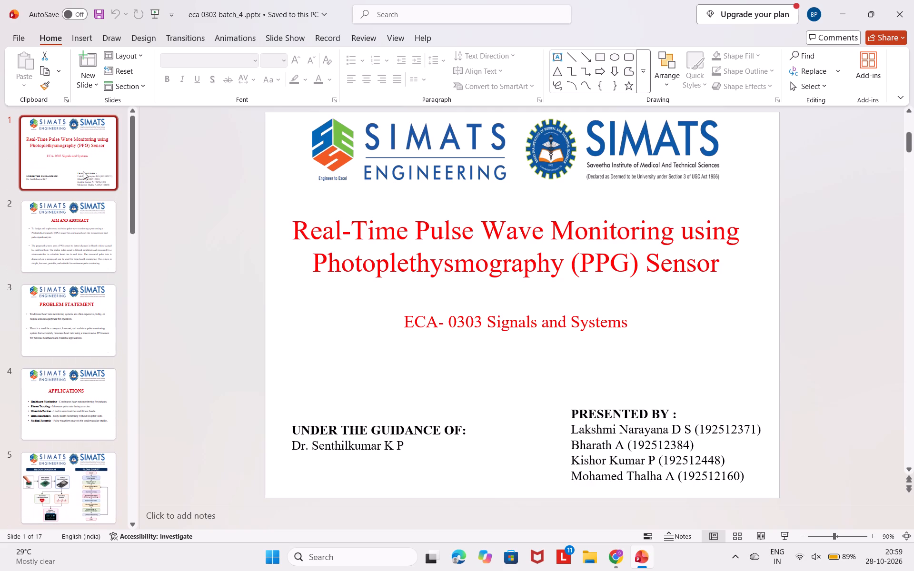
click(78, 232)
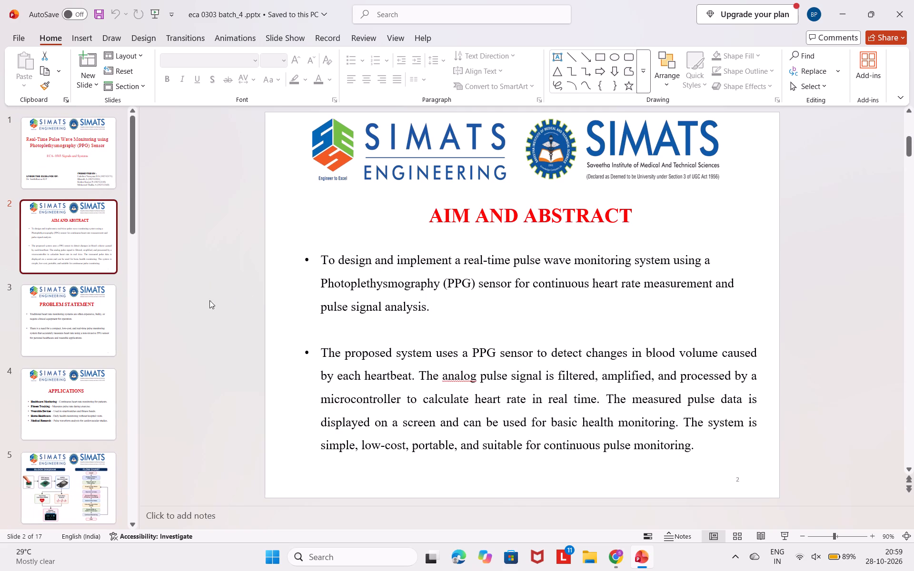
Delete the Problem Statement slide and the Applications slide that follows it.
click(75, 308)
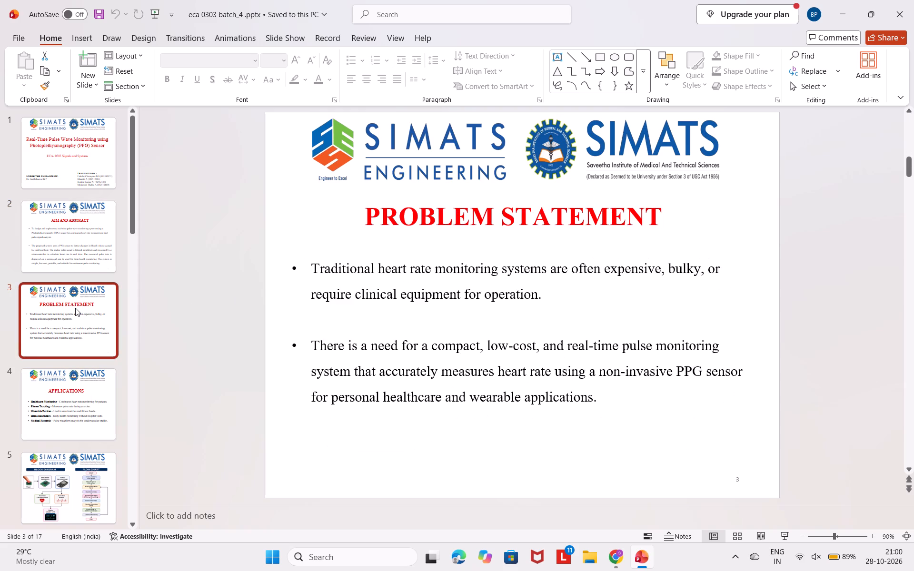
key(BackSpace)
click(75, 308)
key(BackSpace)
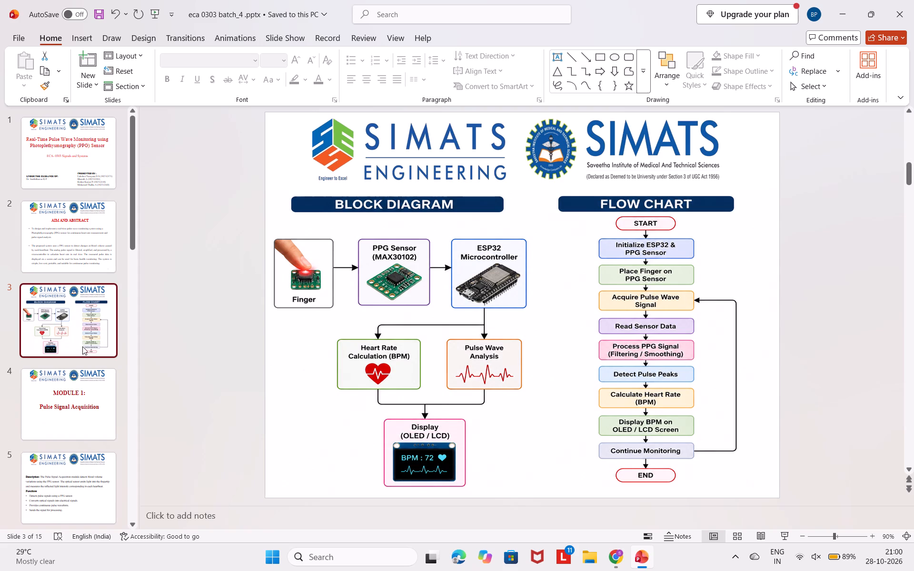
Go past the four module sections and delete the Components Used slide before the conclusion.
key(Down)
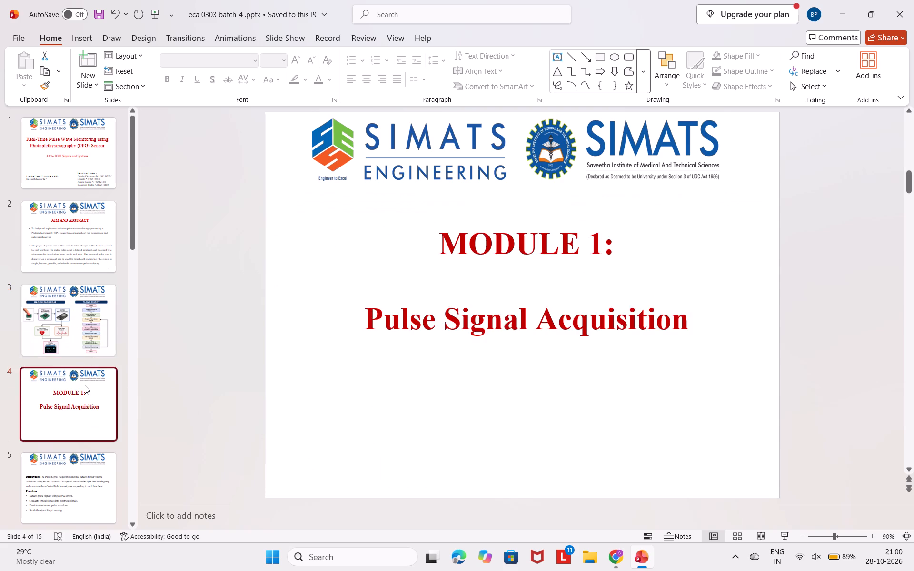
key(Down)
key(Down)
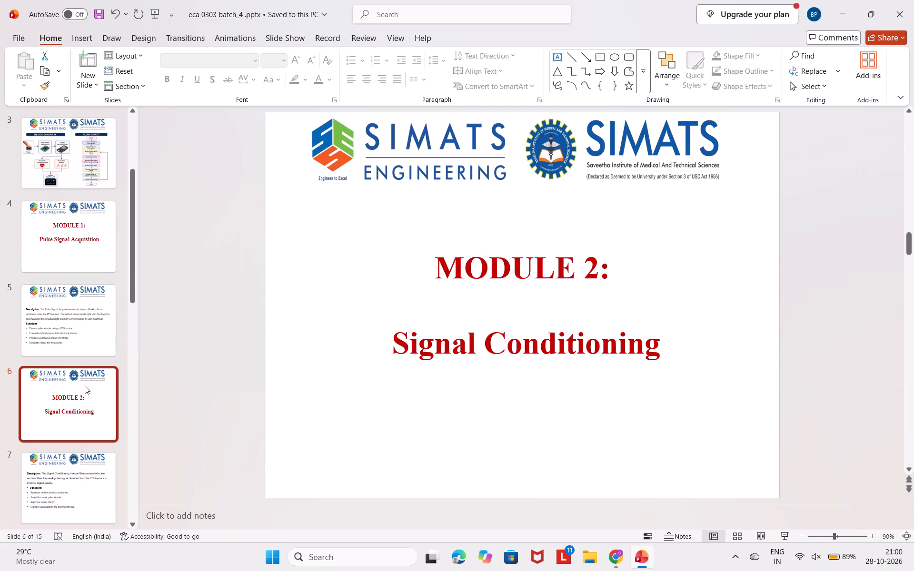
key(Down)
key(Down)
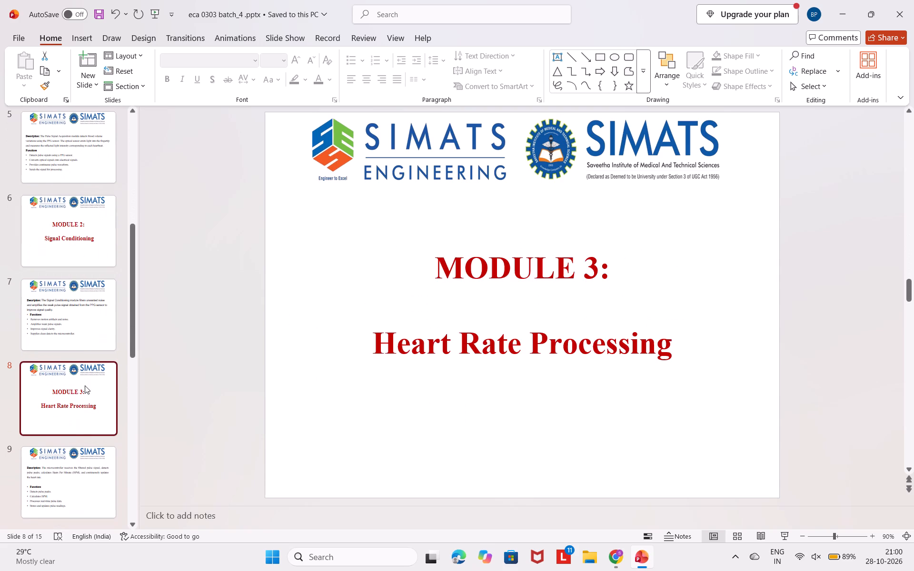
key(Down)
key(Down)
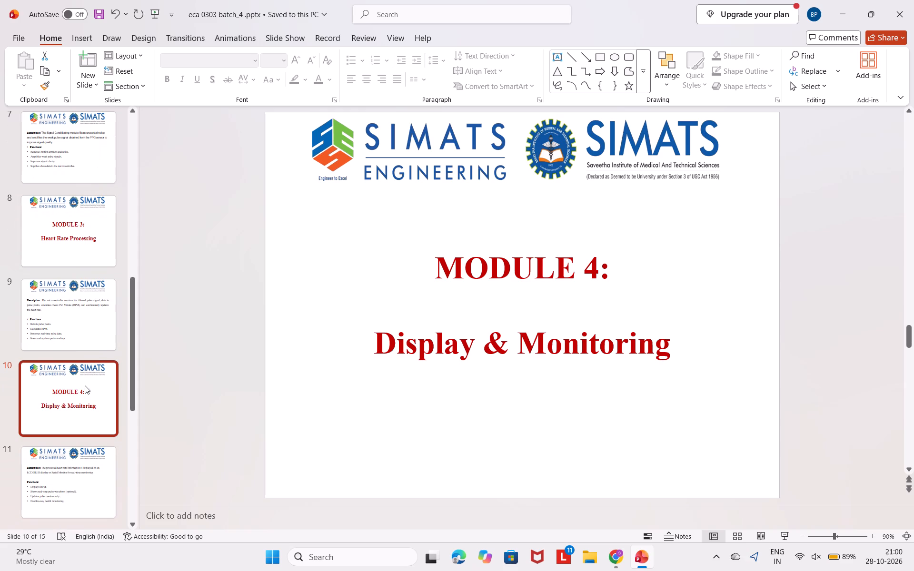
key(Down)
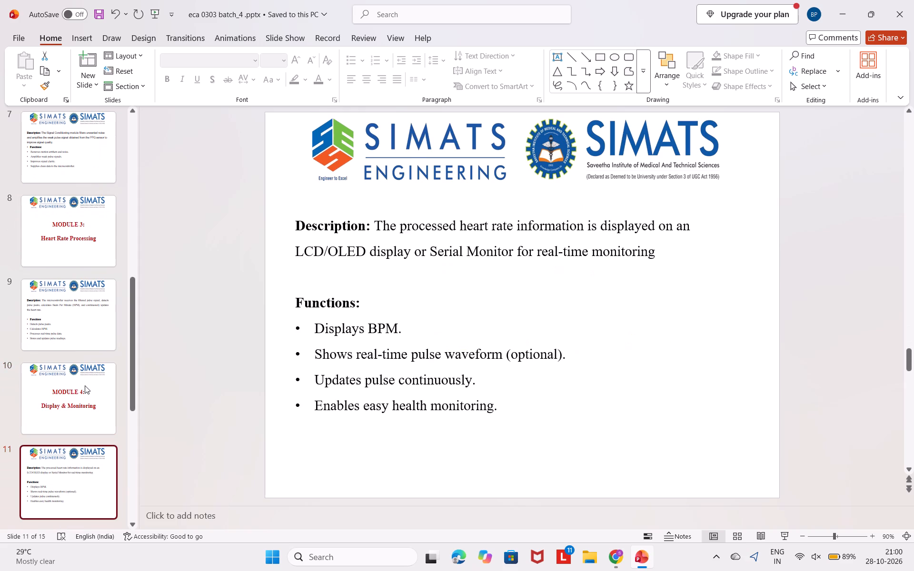
key(Down)
key(BackSpace)
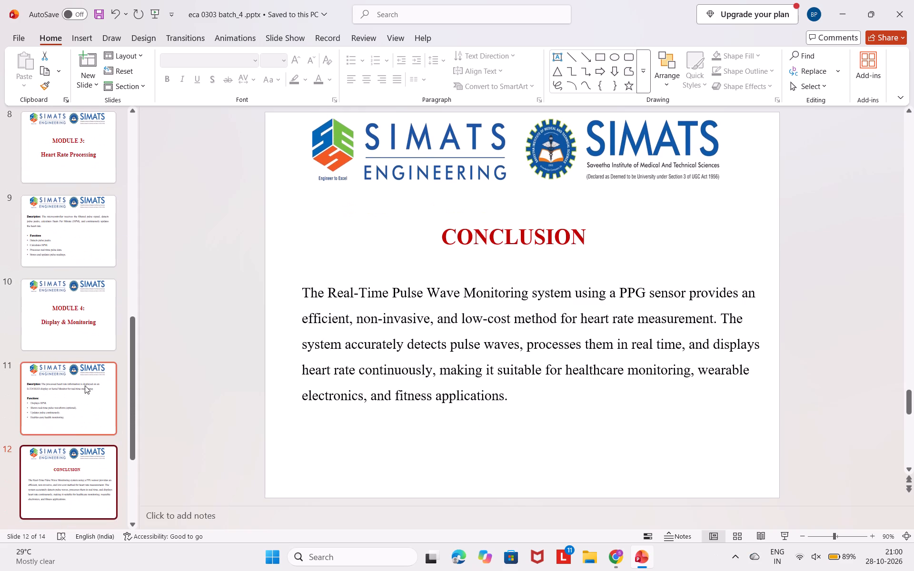
Delete the Conclusion slide and the references slide, keeping the closing Thank you slide.
key(Down)
key(Up)
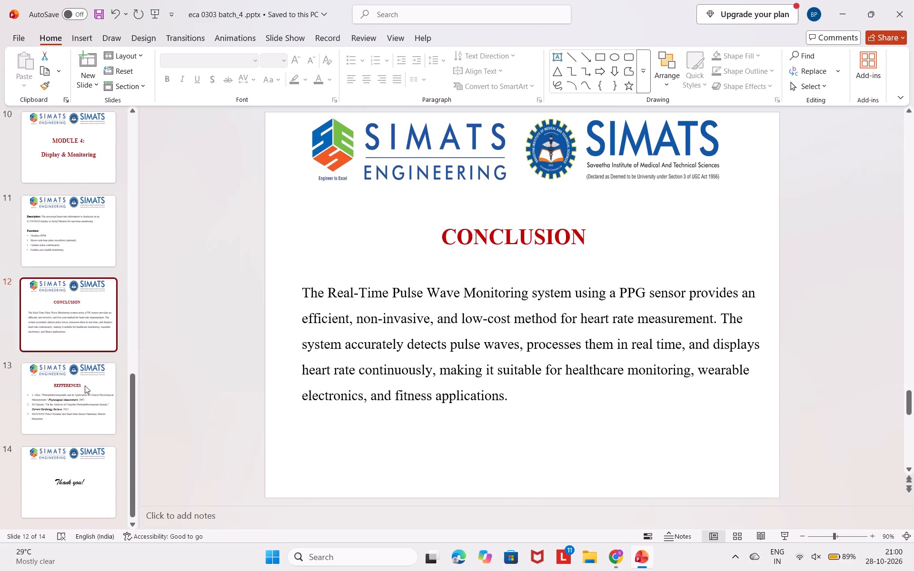
key(BackSpace)
key(Down)
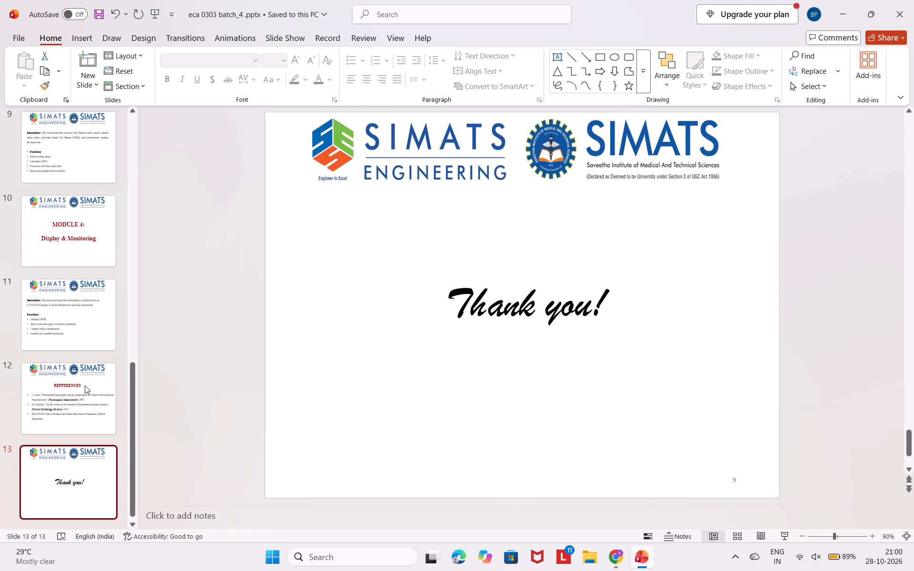
key(Up)
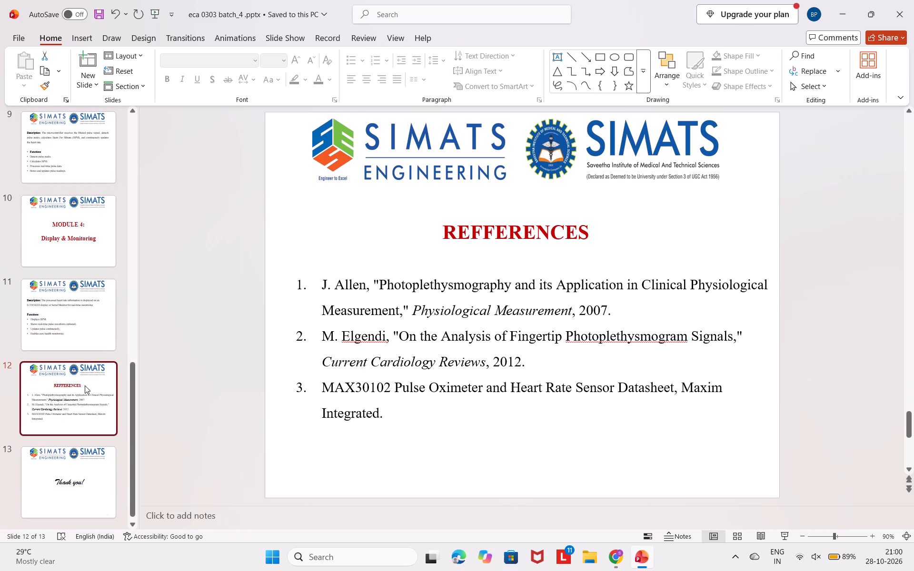
key(BackSpace)
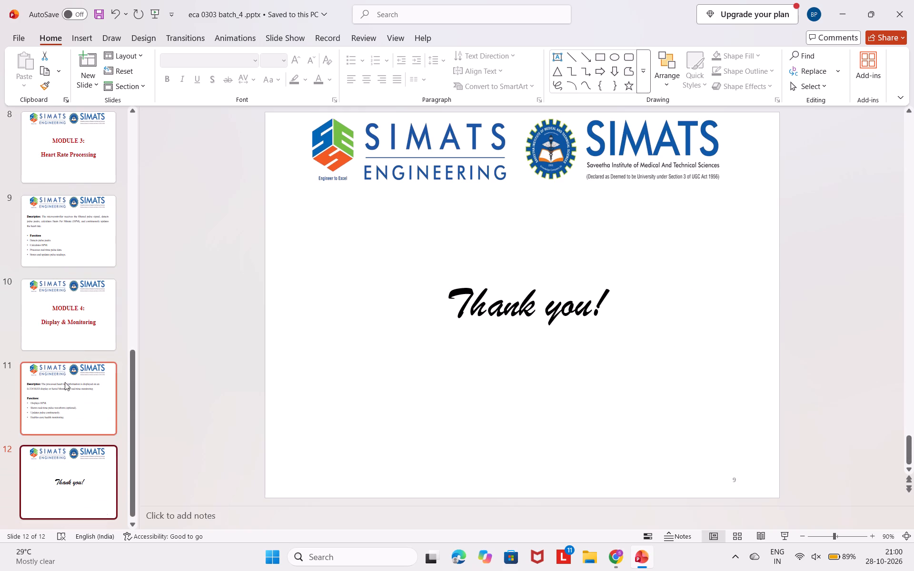
View the Module 4 description slide and the Module 4: Display & Monitoring title slide.
click(66, 385)
click(81, 336)
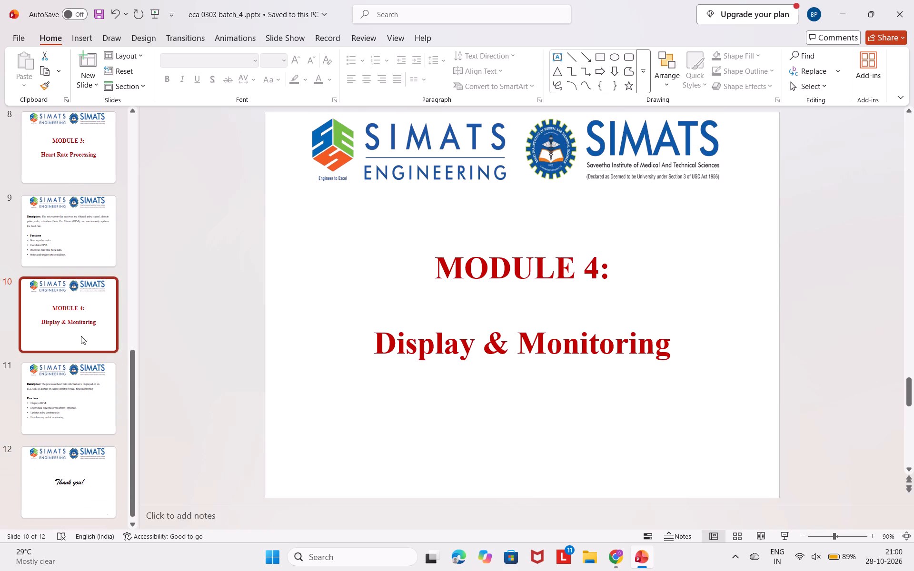
Return to the title slide and select all the presenter names with their ID numbers beneath the PRESENTED BY heading.
scroll(81, 336, up, 14)
click(61, 136)
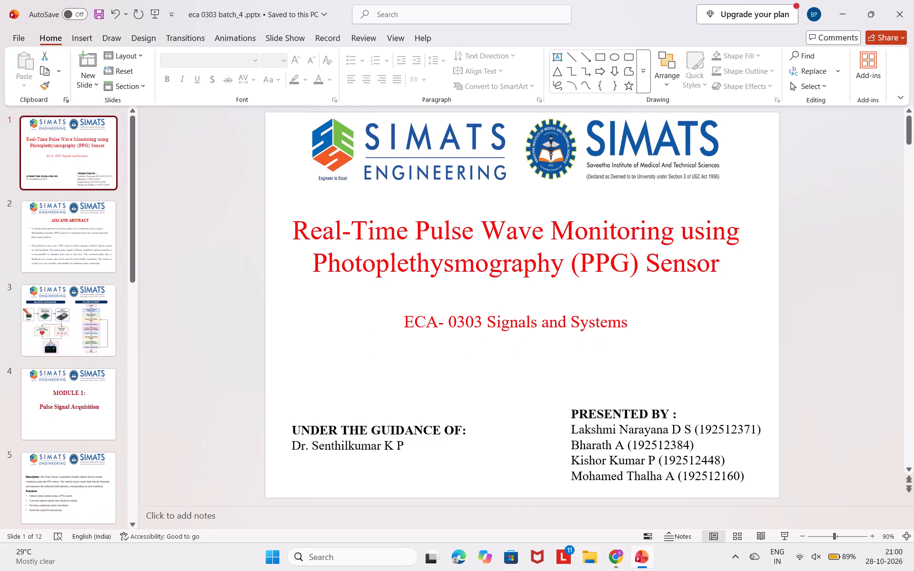
drag(571, 428, 798, 492)
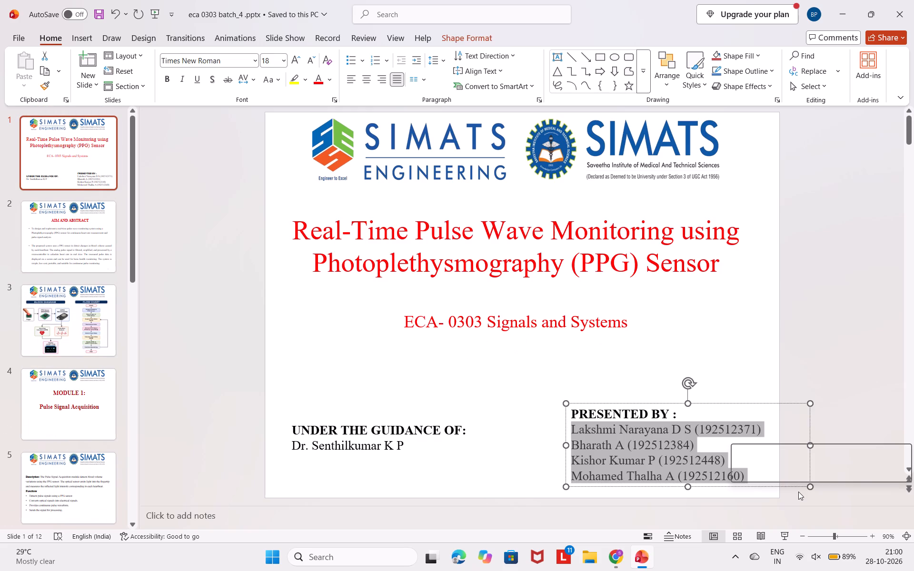
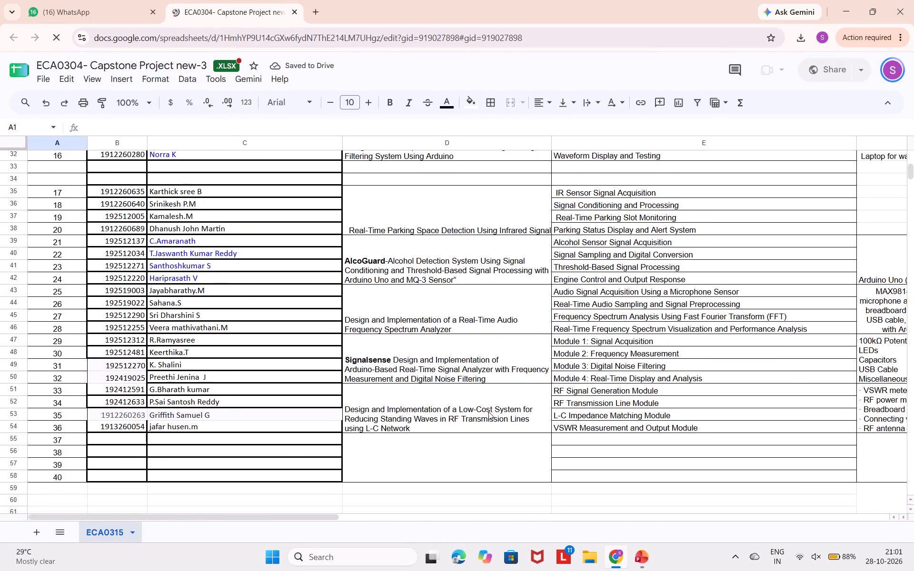
Look up the student names and project titles in the ECA0304 capstone project spreadsheet, and return to the PowerPoint title slide.
scroll(488, 412, down, 1)
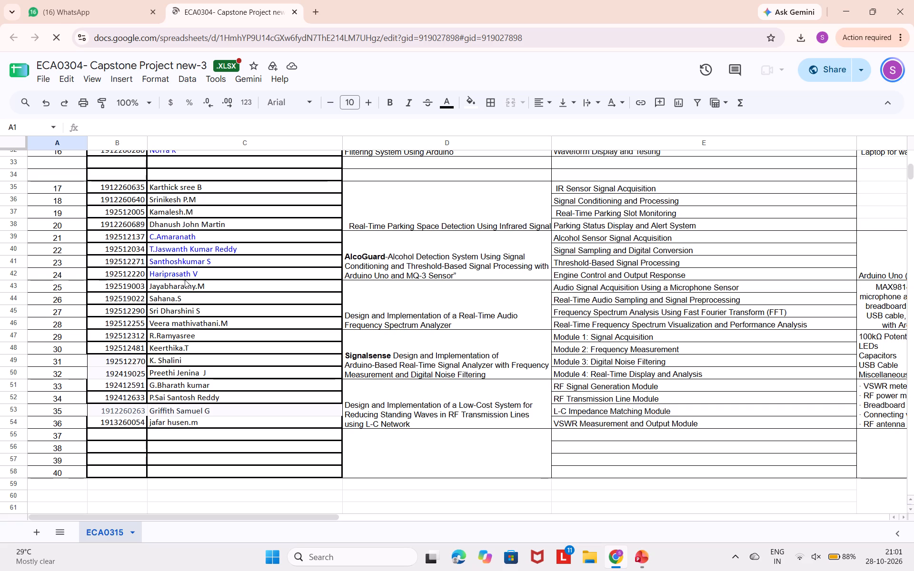
scroll(206, 361, up, 1)
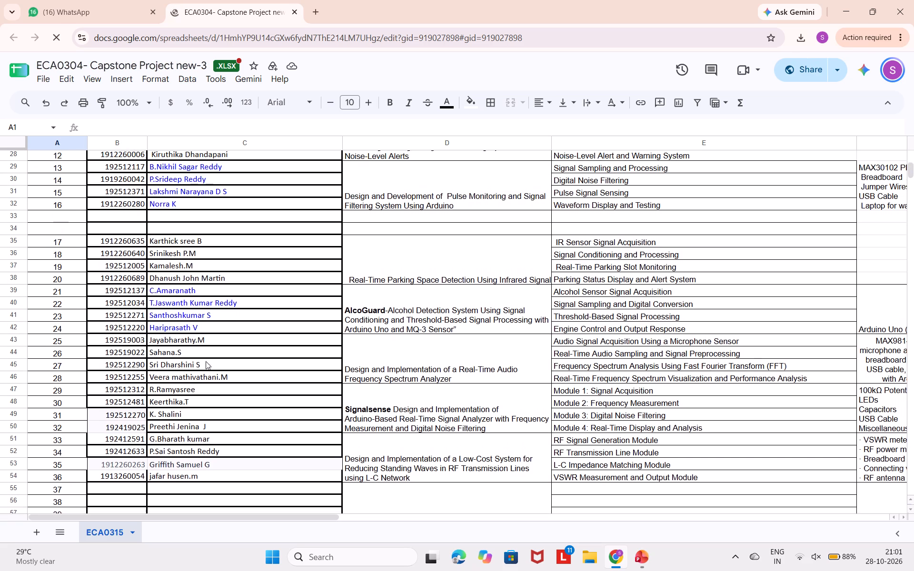
scroll(206, 361, up, 3)
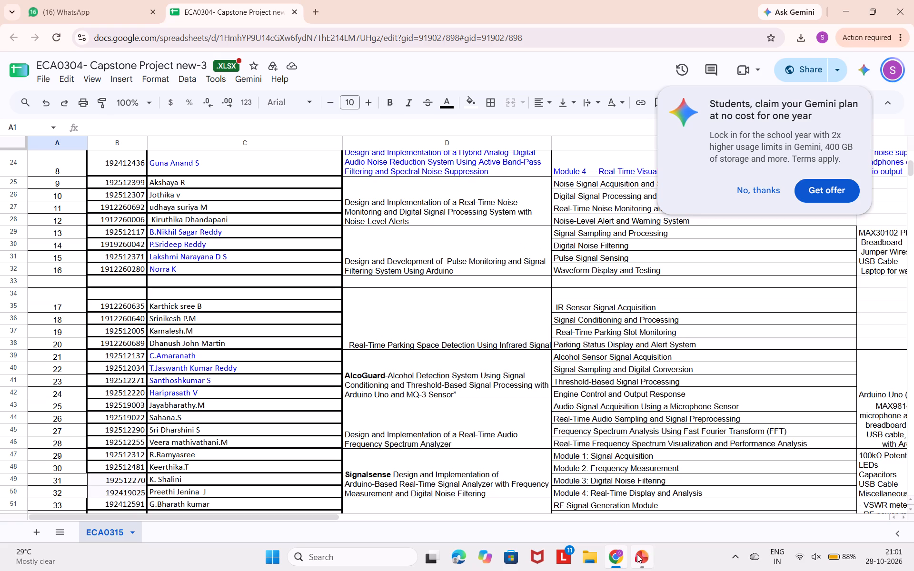
click(635, 501)
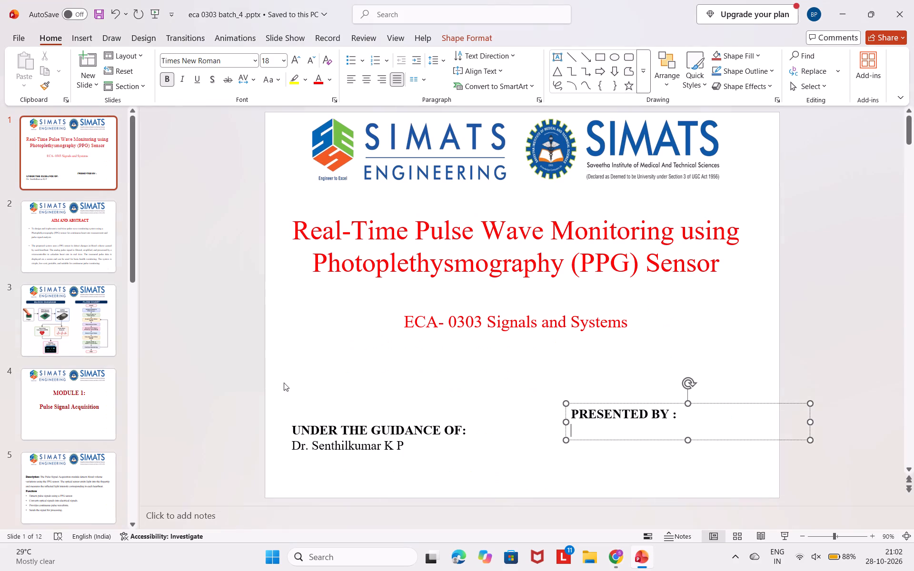
Place the presentation beside the capstone project spreadsheet and find the module names listed for the pulse monitoring project.
click(76, 419)
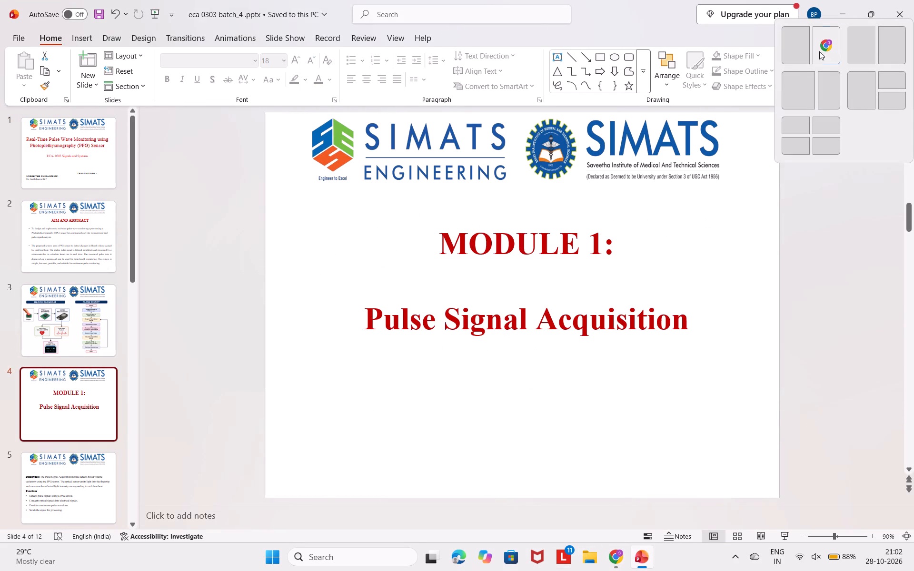
click(798, 55)
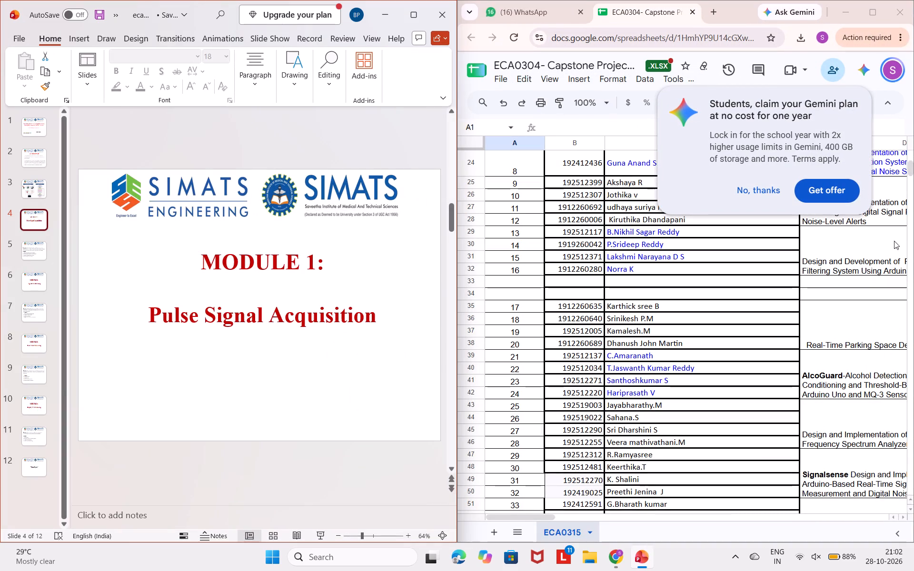
scroll(814, 261, up, 2)
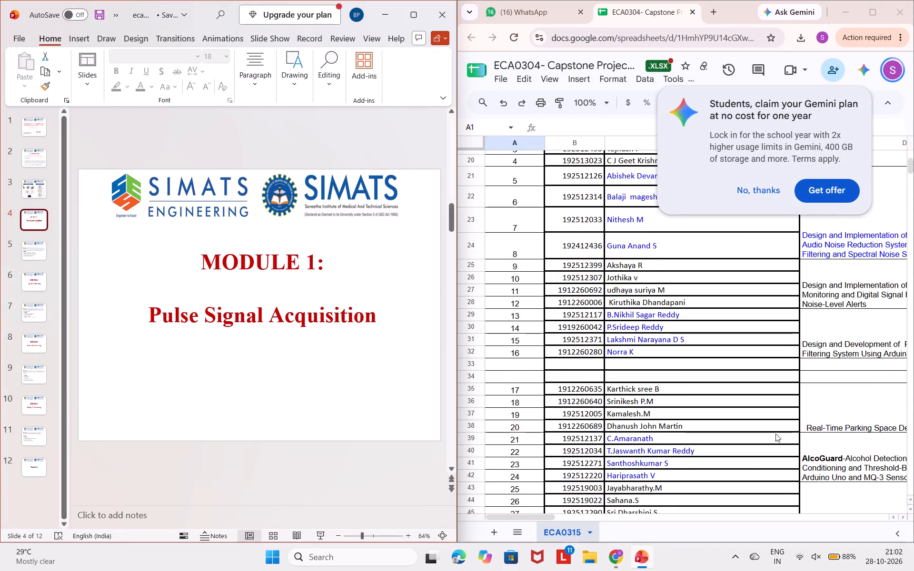
drag(552, 519, 602, 514)
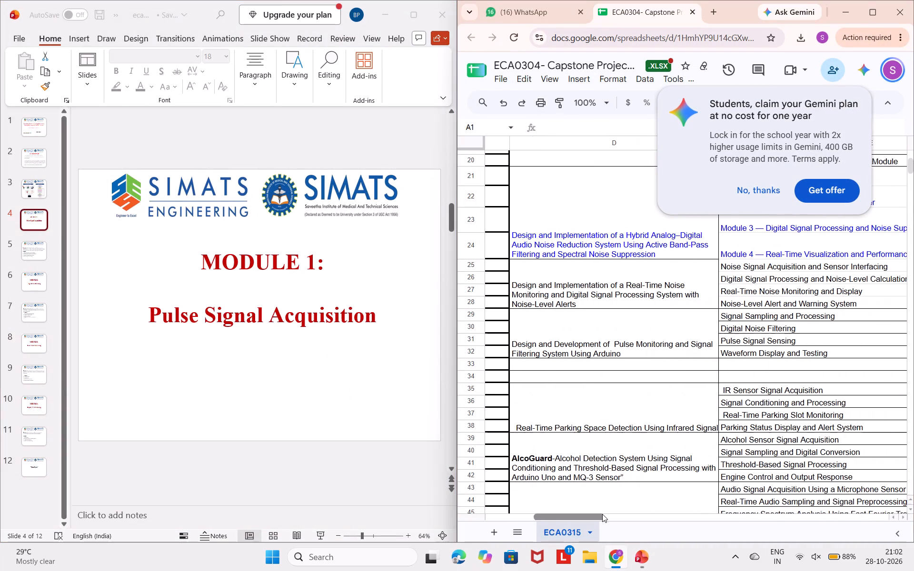
drag(602, 514, 617, 514)
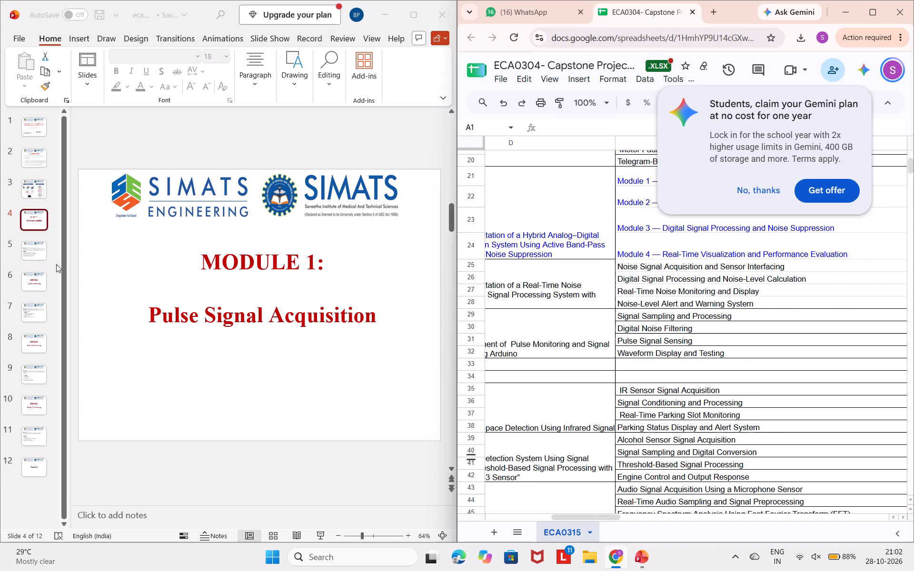
Compare the title slides of Modules 1 to 4 with the module names listed in the spreadsheet.
click(30, 277)
click(30, 277)
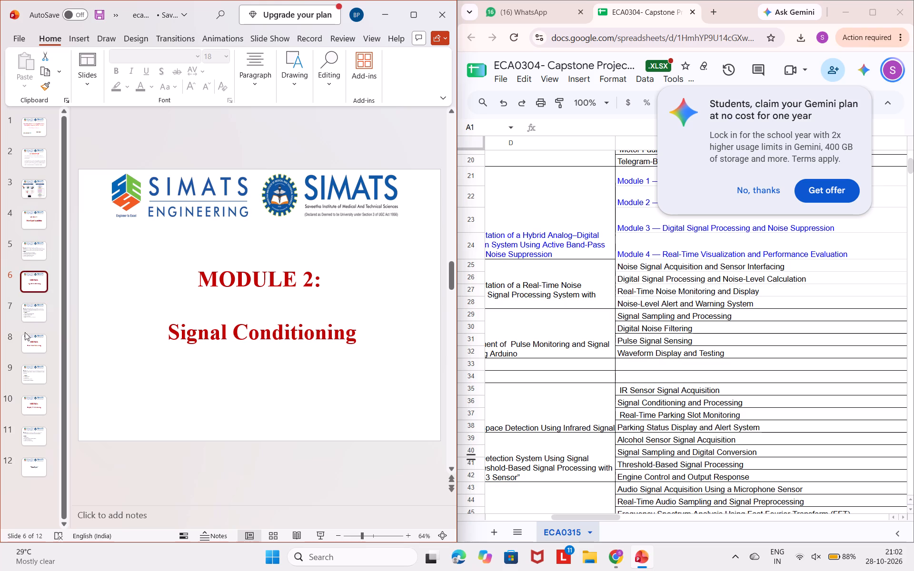
click(33, 347)
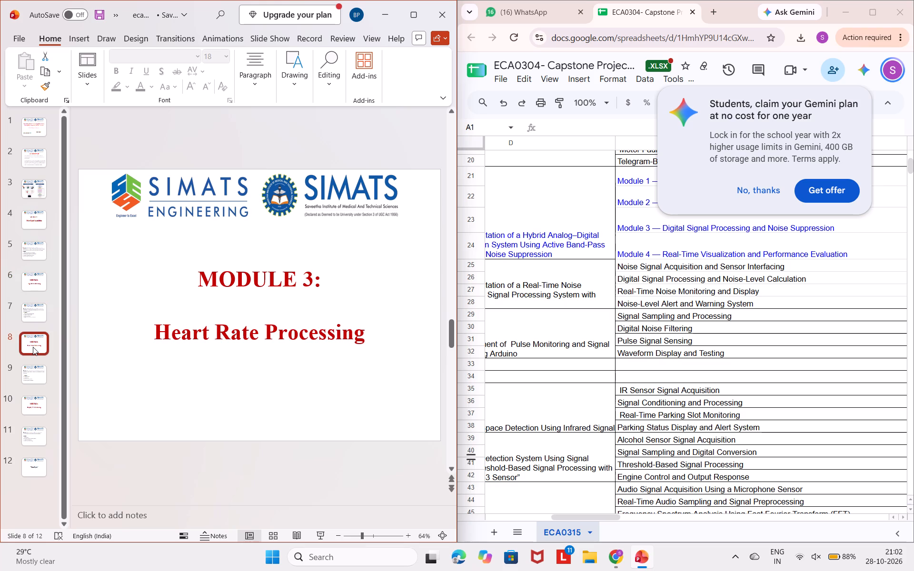
click(28, 406)
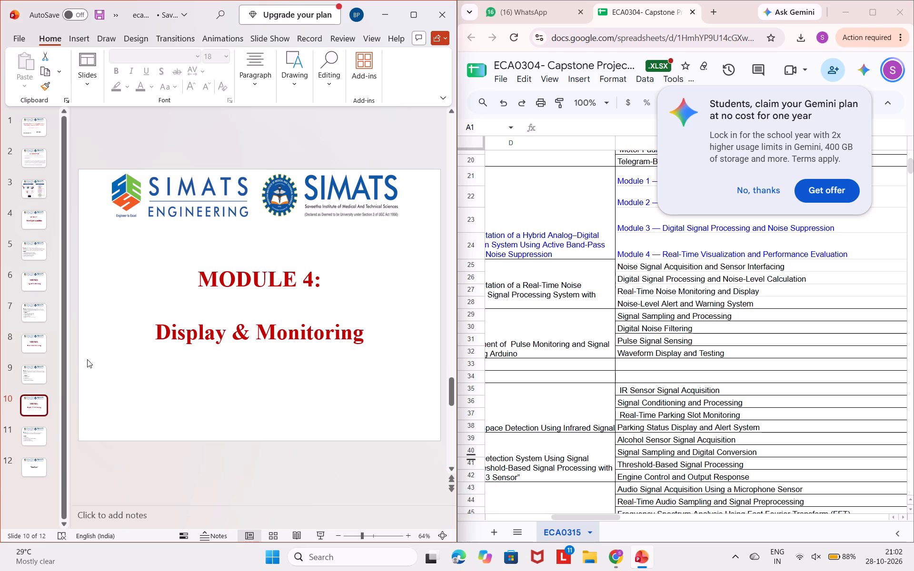
click(37, 340)
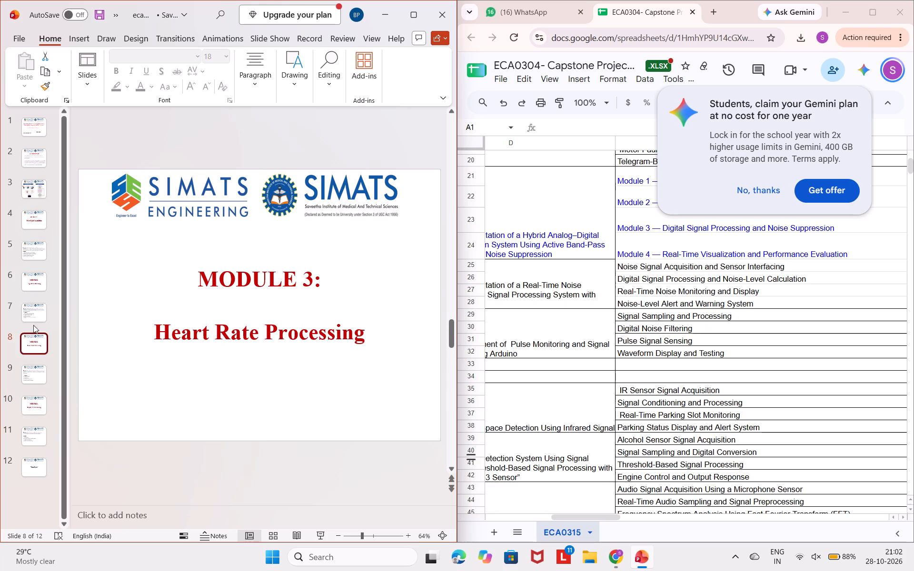
click(33, 284)
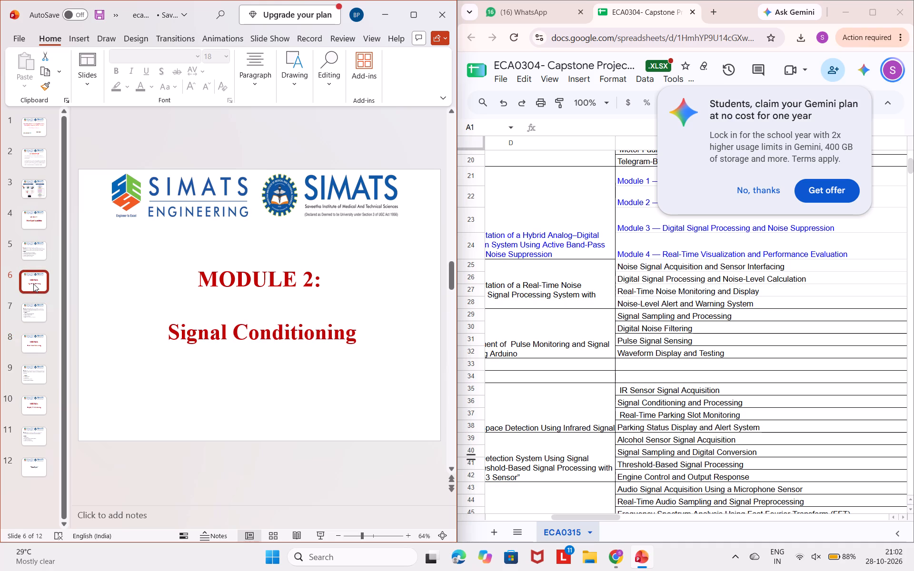
click(35, 225)
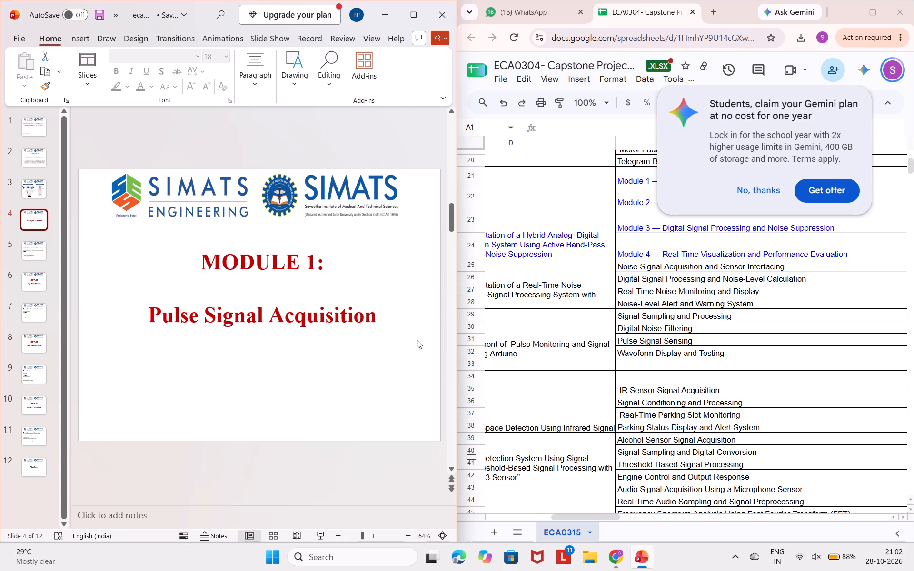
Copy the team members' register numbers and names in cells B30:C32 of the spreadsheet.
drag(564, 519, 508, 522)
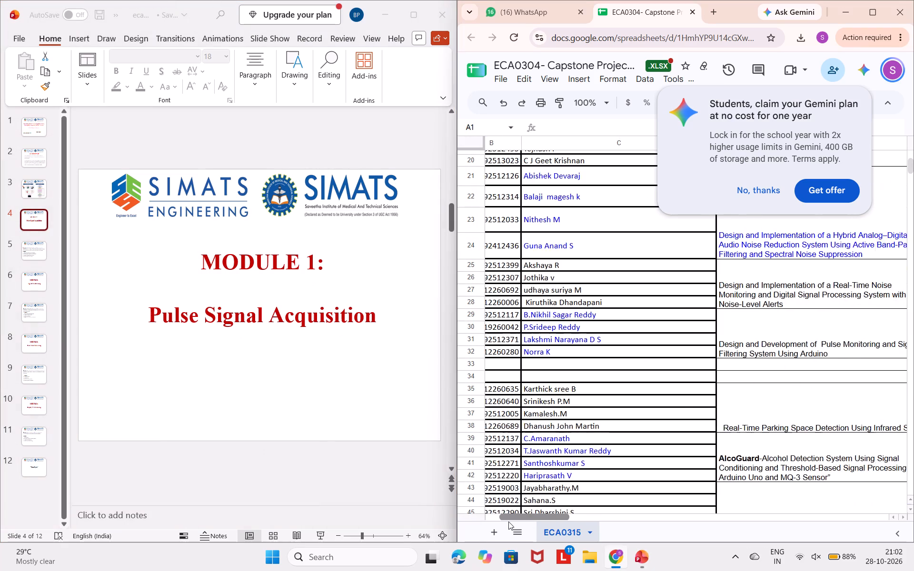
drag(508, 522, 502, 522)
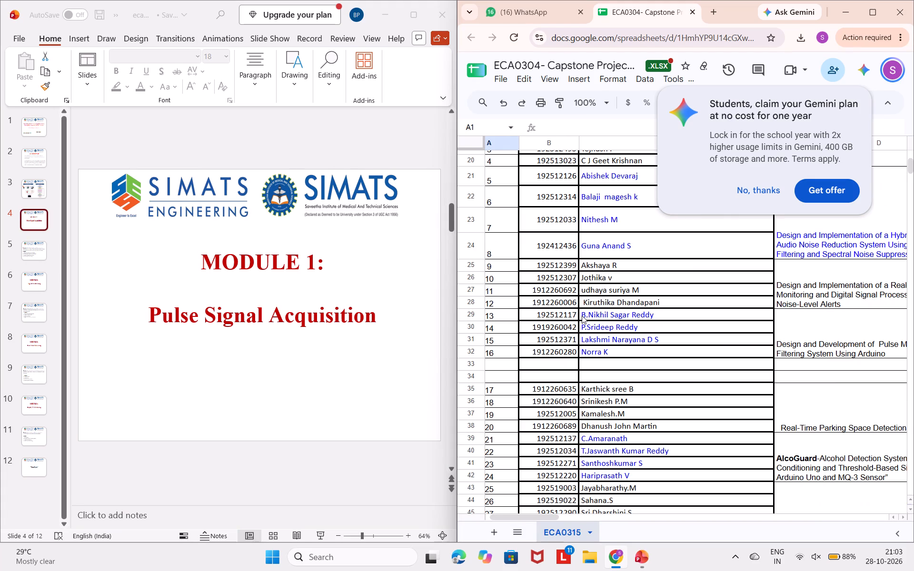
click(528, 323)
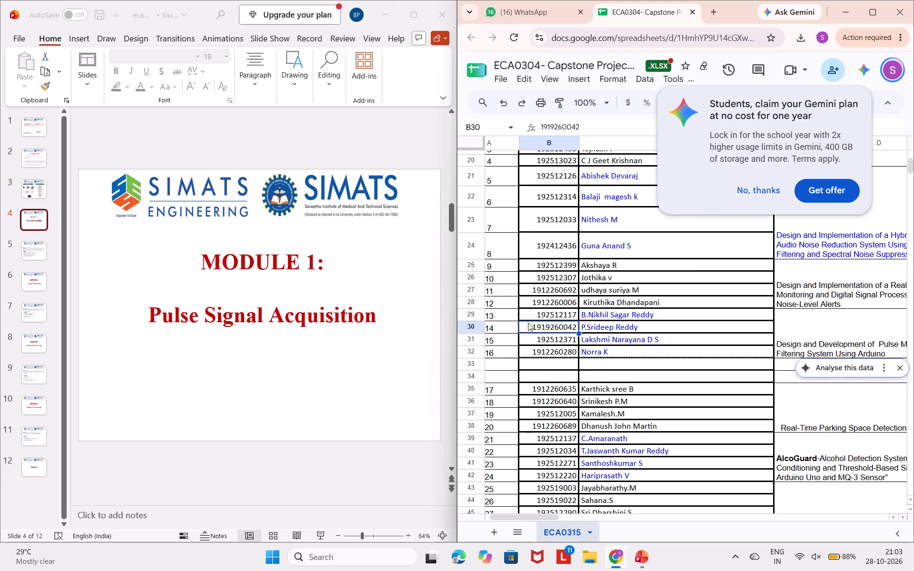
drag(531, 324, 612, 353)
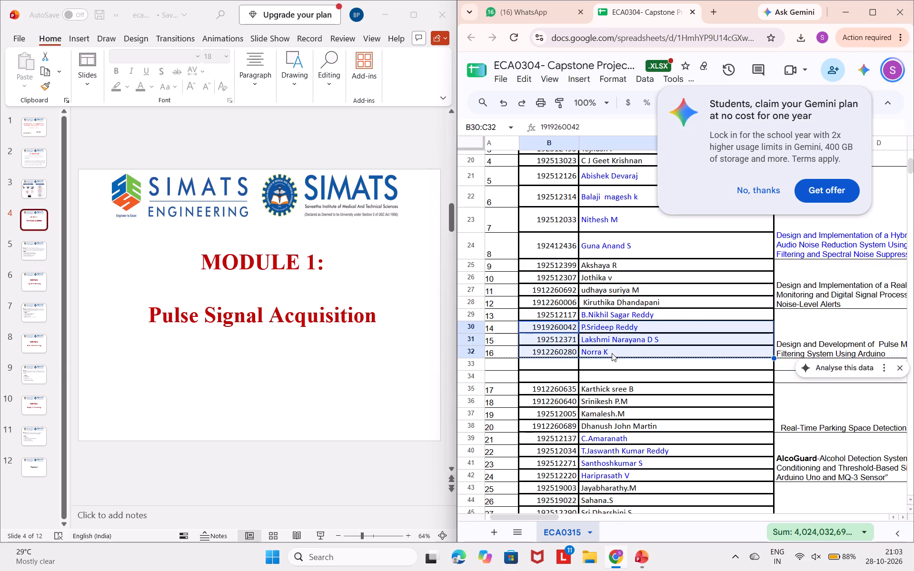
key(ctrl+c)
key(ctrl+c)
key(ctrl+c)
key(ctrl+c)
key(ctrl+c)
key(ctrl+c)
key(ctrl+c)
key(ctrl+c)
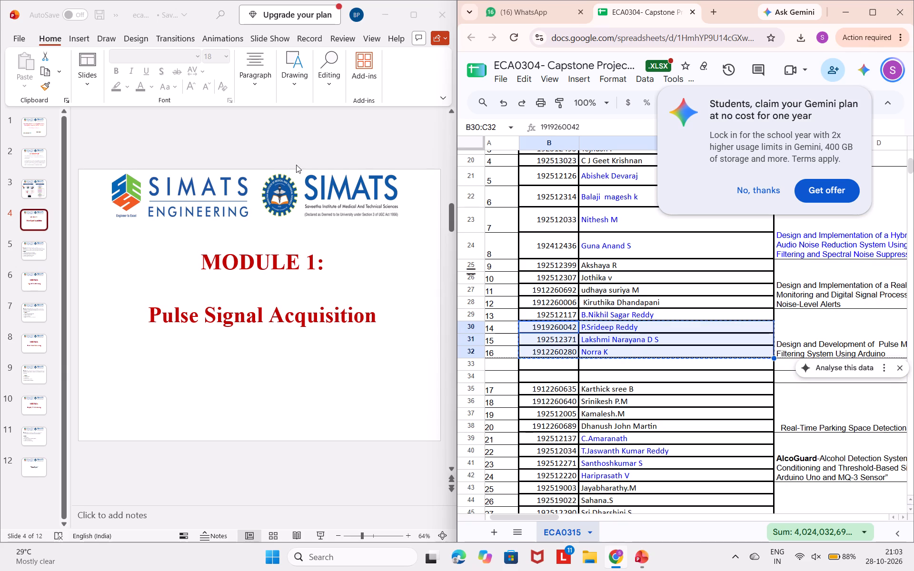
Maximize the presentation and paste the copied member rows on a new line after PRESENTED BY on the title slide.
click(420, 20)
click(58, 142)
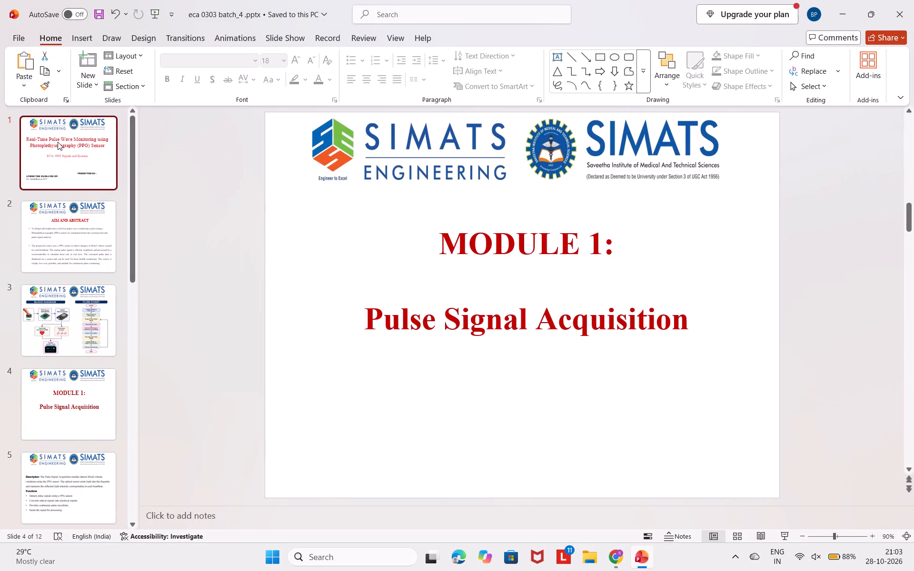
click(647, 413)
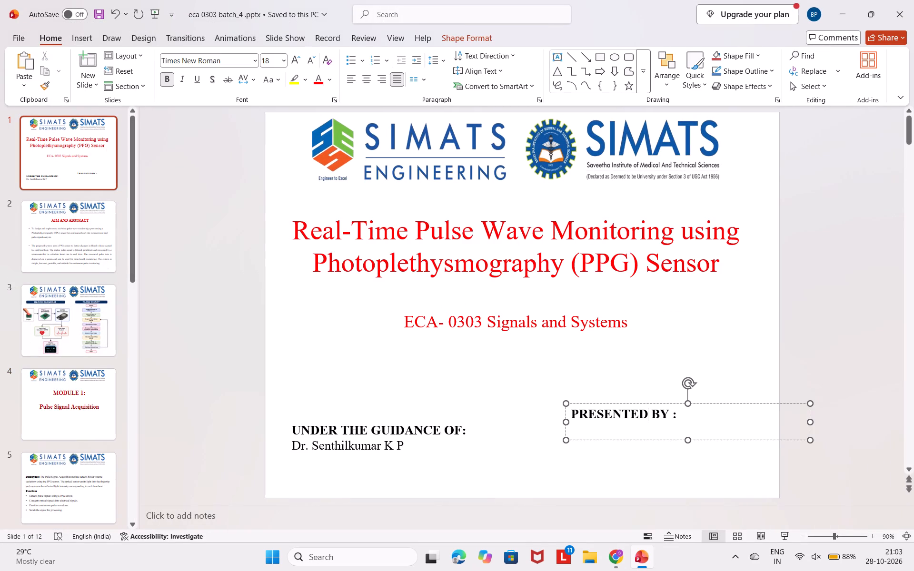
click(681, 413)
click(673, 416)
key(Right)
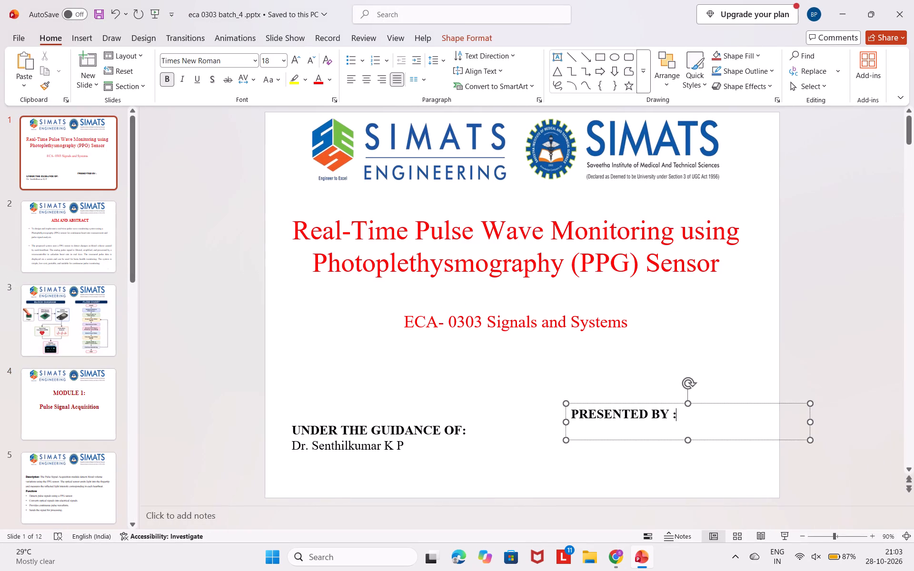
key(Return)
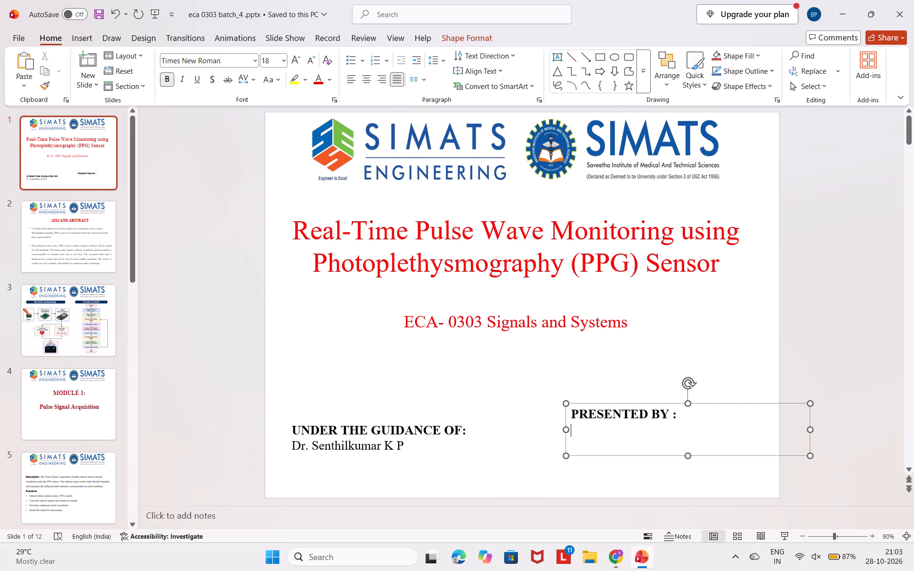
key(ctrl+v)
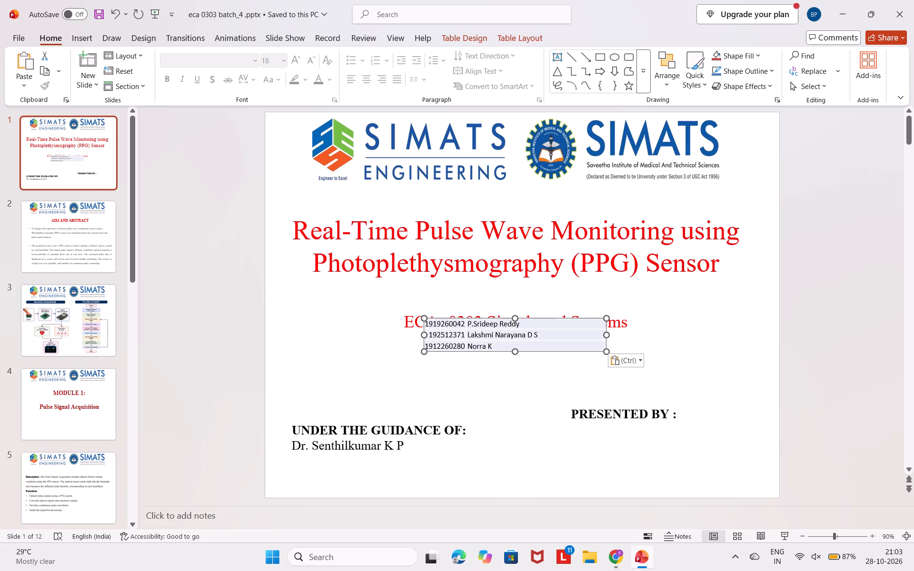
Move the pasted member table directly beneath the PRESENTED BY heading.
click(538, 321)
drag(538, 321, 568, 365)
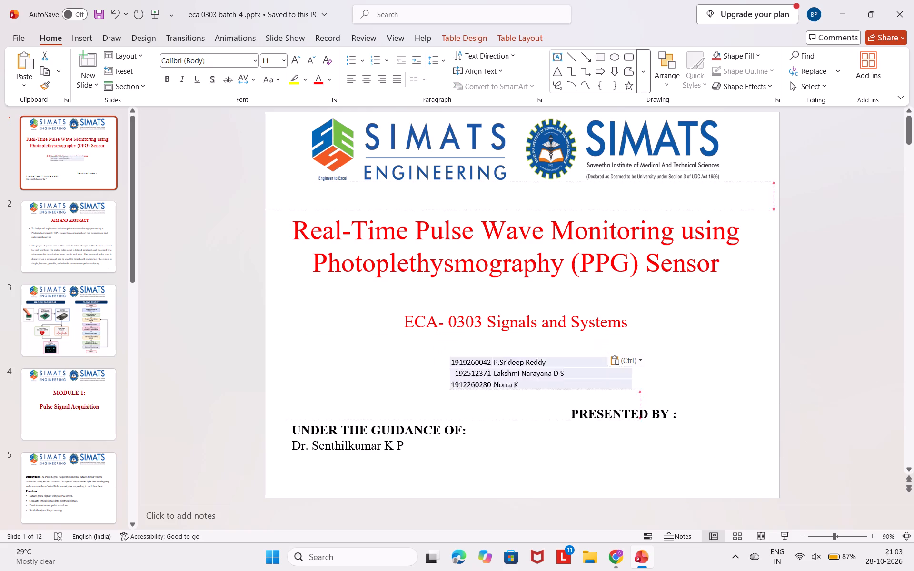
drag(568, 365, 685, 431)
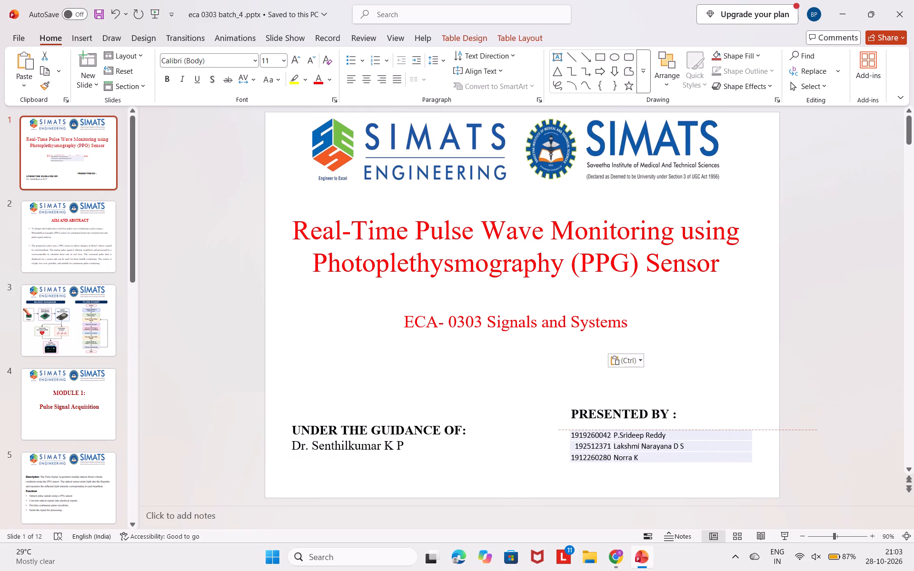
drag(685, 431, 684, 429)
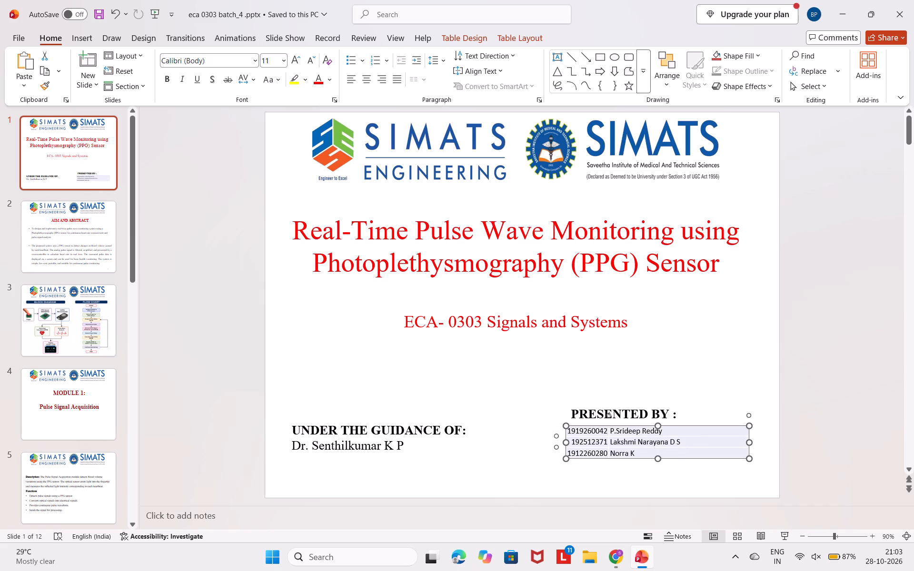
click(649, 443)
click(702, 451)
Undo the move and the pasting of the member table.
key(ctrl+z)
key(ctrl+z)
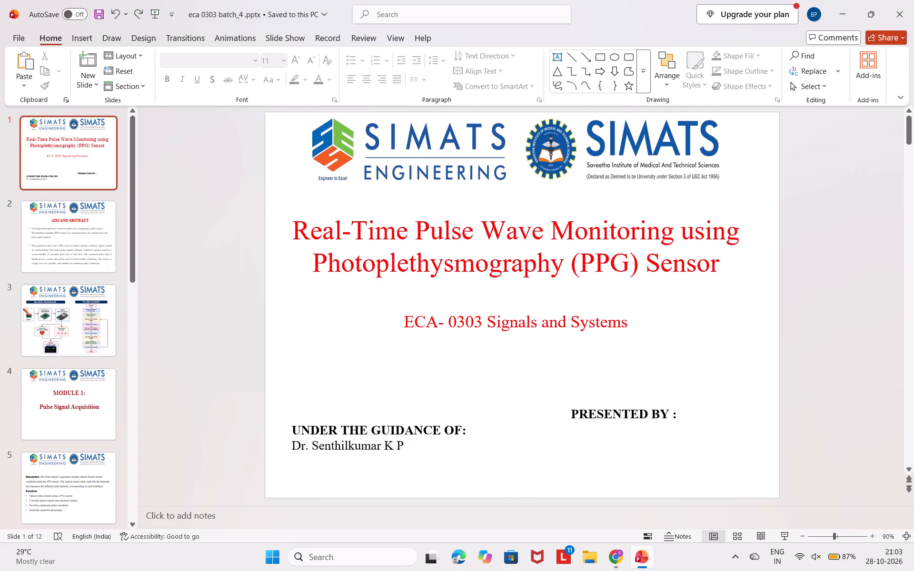
Switch back to the spreadsheet in Chrome, dismiss the Gemini offer, and close the browser window.
key(alt+Tab)
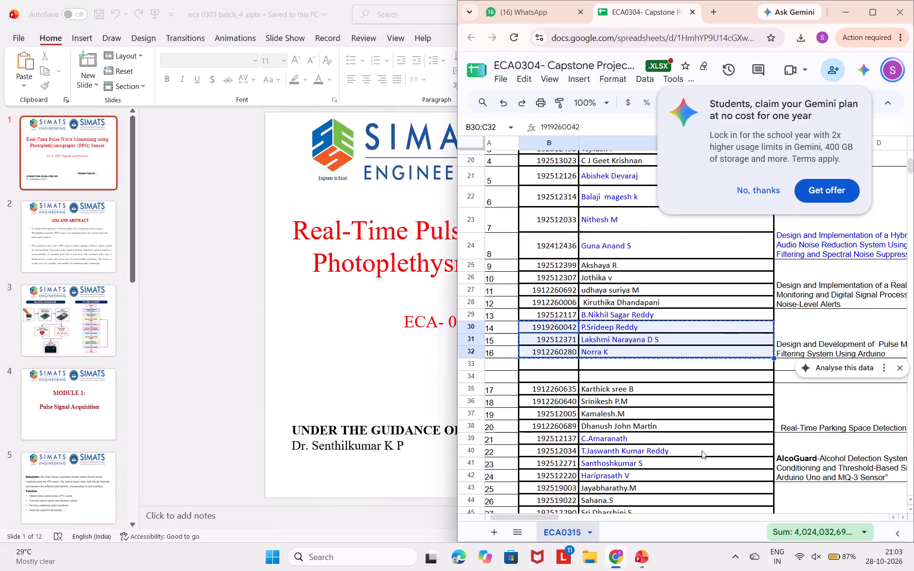
click(761, 194)
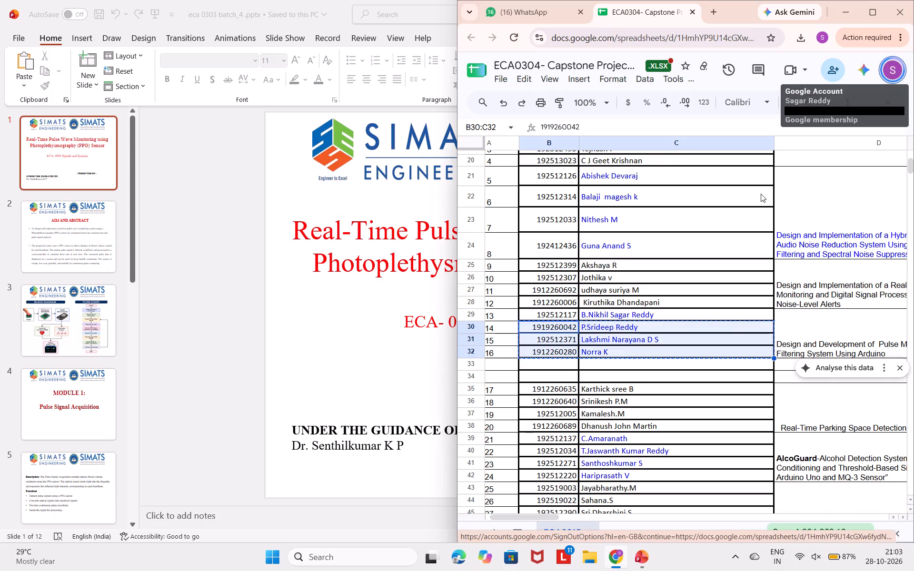
click(897, 12)
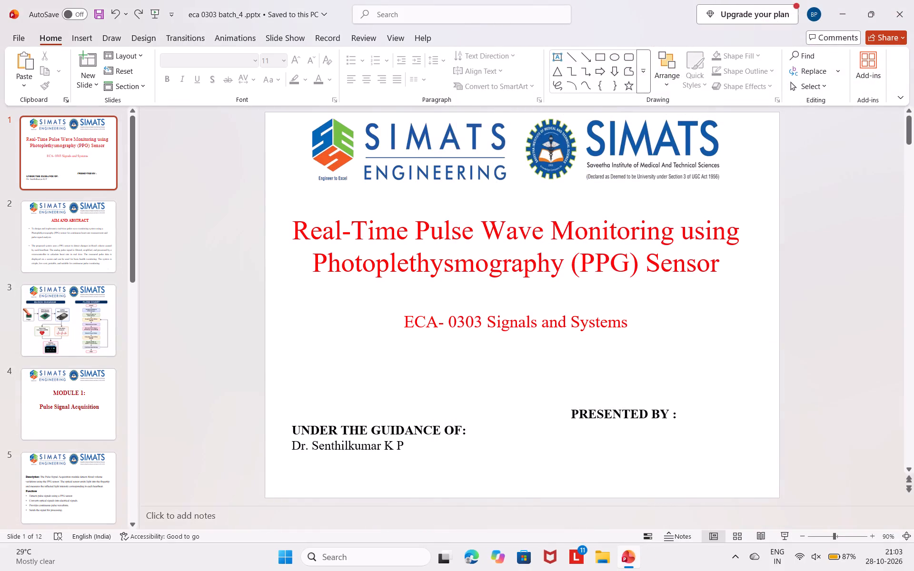
Add the first presenter's full name, starting with the initial, on a new line below PRESENTED BY on the title slide.
click(671, 416)
key(Right)
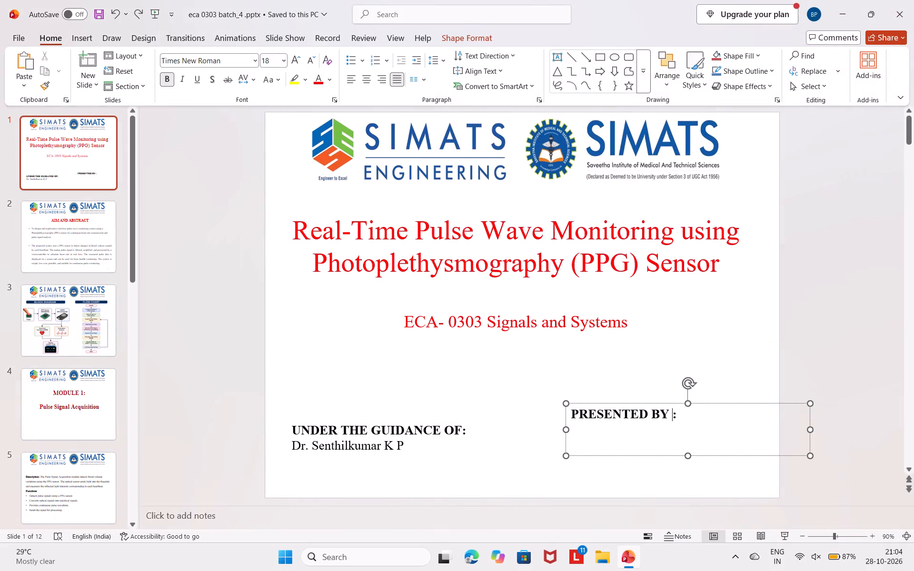
key(Right)
key(Return)
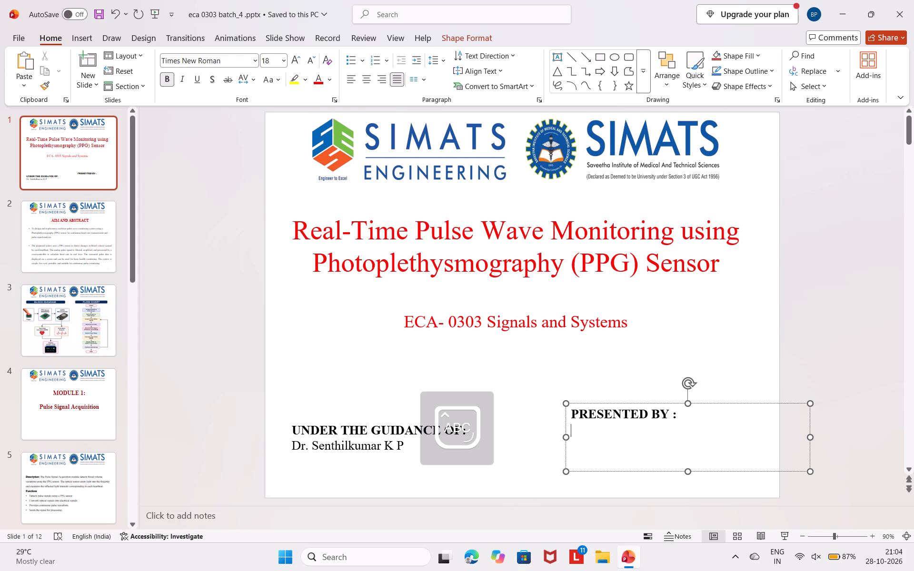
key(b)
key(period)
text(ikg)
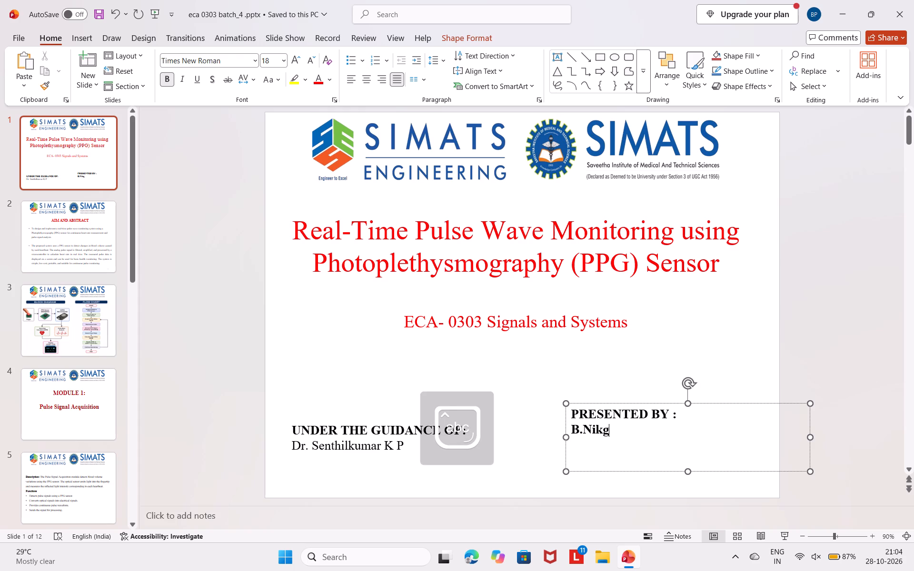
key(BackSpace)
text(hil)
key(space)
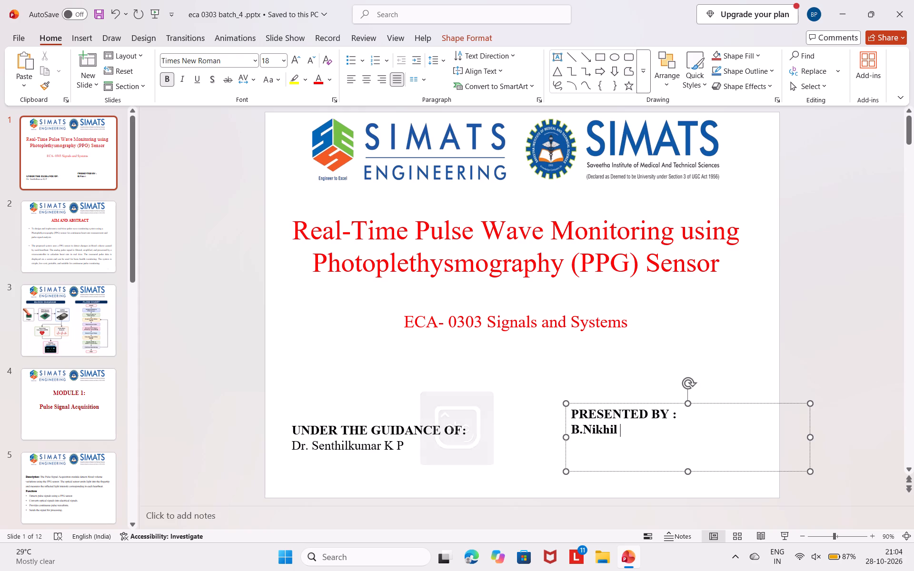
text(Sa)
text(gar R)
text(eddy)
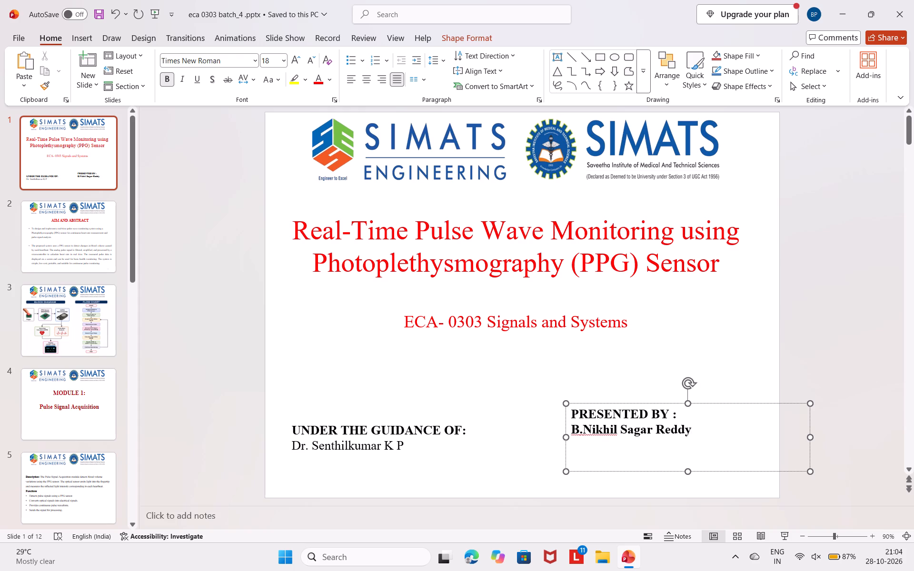
Append the first presenter's registration number in parentheses after the name.
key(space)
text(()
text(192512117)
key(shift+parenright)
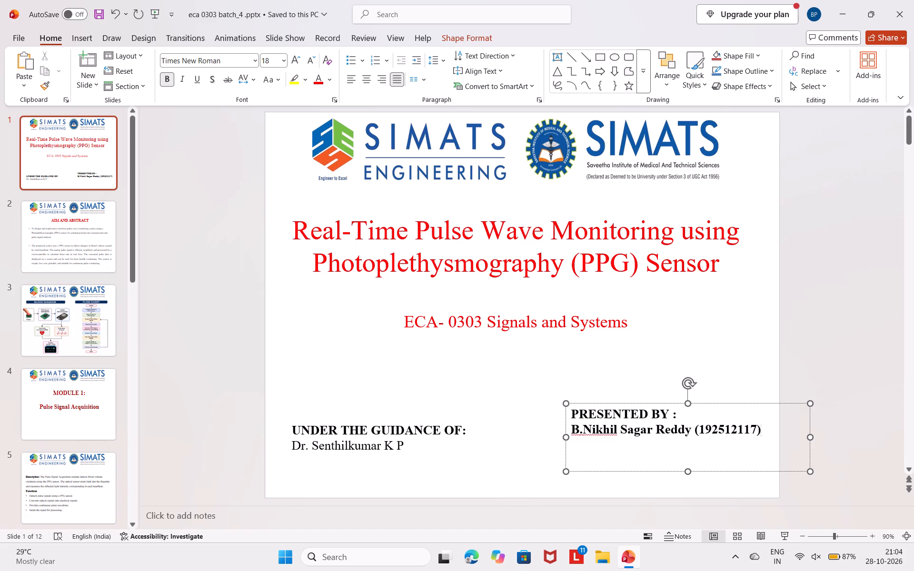
Insert a space between the initial and the given name of the first presenter.
right_click(583, 432)
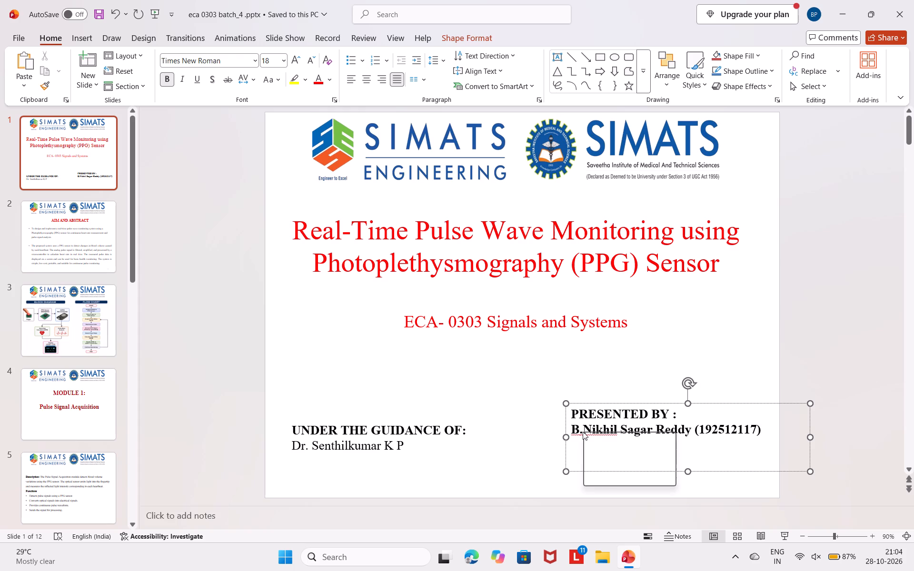
click(583, 432)
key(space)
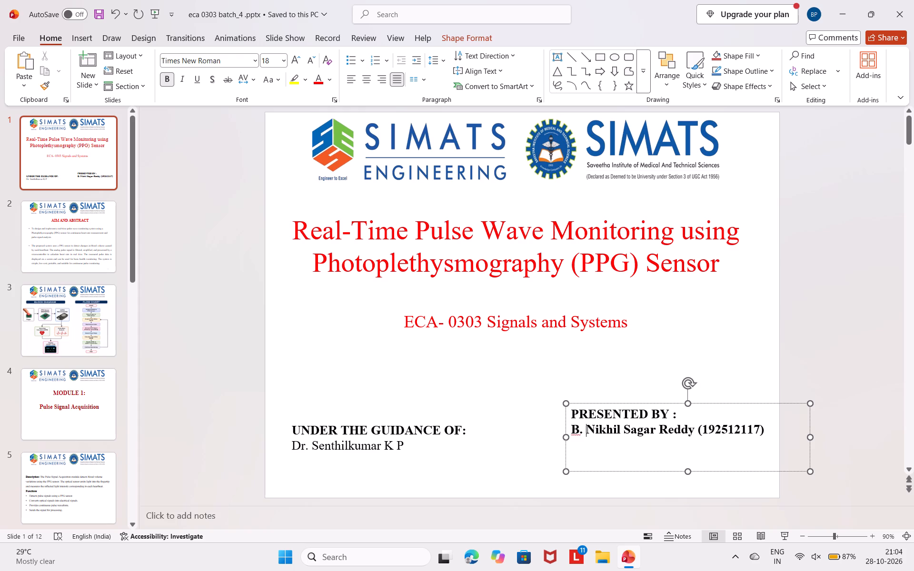
Add the second presenter's name, with initial and capitalised surname, on a new line below the first presenter.
click(763, 429)
key(Return)
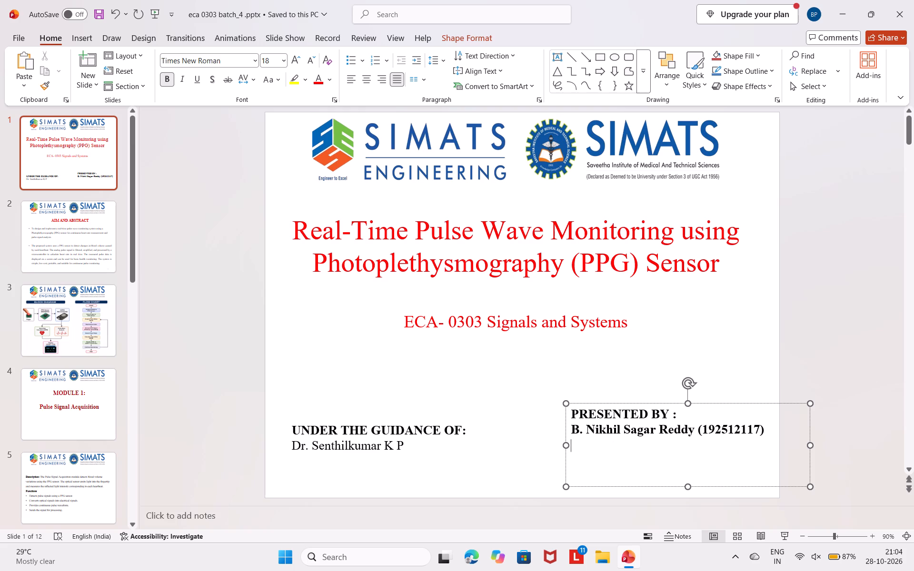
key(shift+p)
key(shift+greater)
key(shift+BackSpace)
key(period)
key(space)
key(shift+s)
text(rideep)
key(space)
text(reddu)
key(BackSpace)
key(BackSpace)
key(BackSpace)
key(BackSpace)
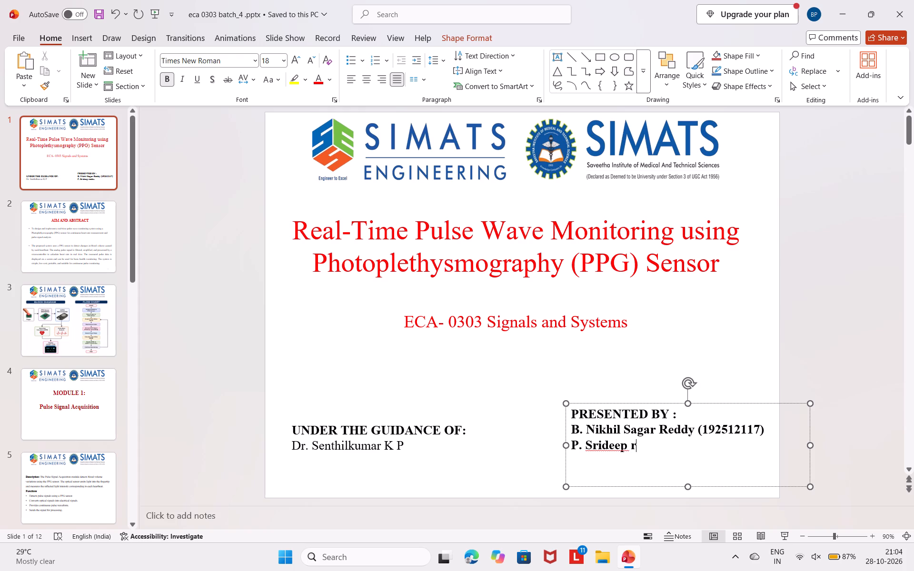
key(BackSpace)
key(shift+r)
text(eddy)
Append the second presenter's registration number in parentheses after the name.
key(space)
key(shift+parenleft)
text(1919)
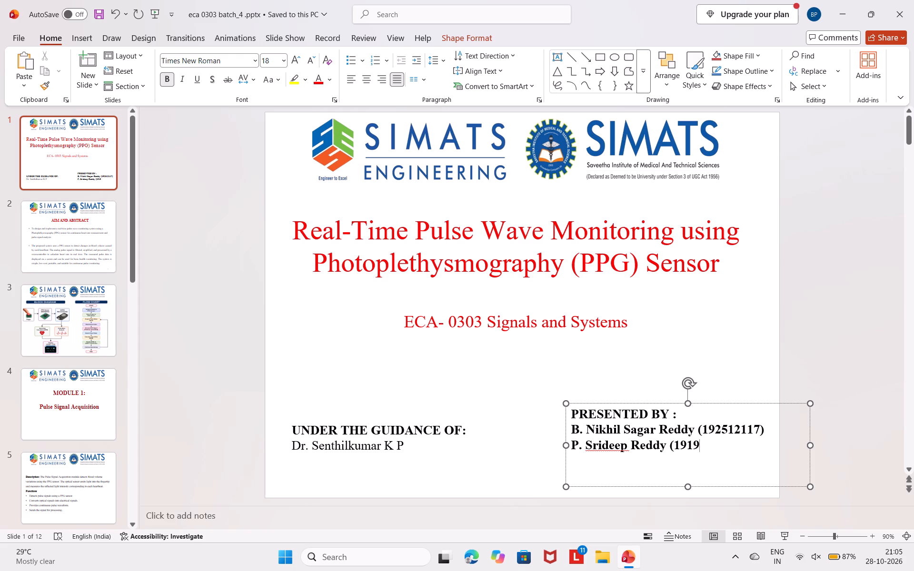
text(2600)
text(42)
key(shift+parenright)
Add the third presenter's name in title case, with leading initial and trailing initials, on a new line below the second presenter.
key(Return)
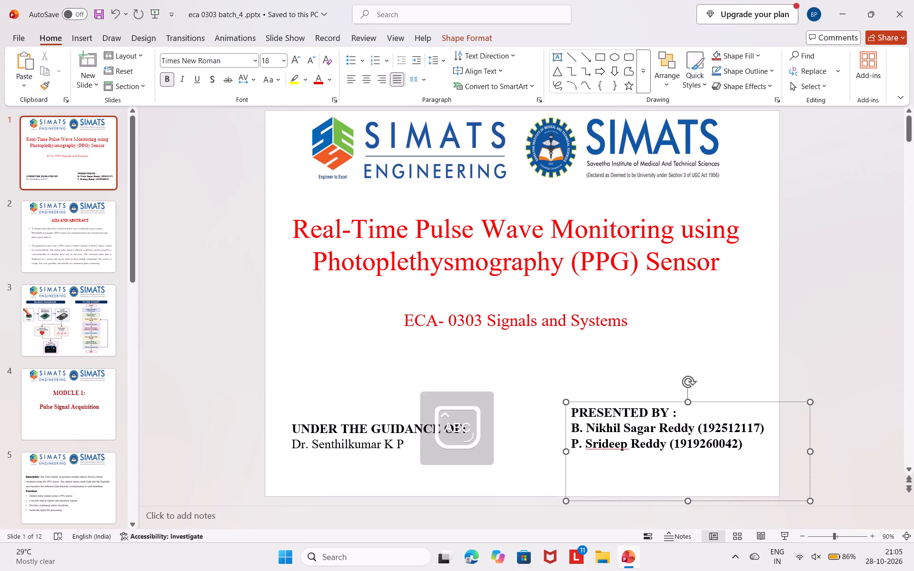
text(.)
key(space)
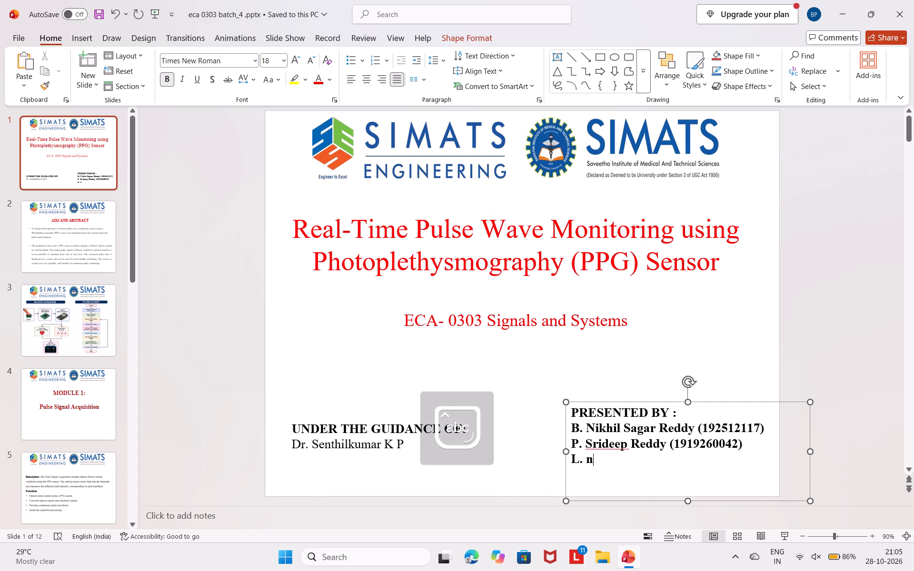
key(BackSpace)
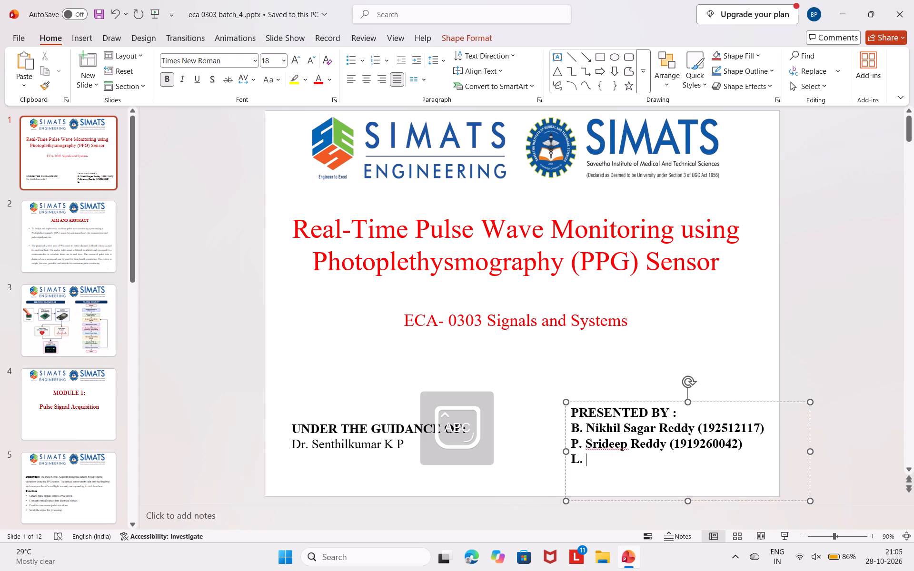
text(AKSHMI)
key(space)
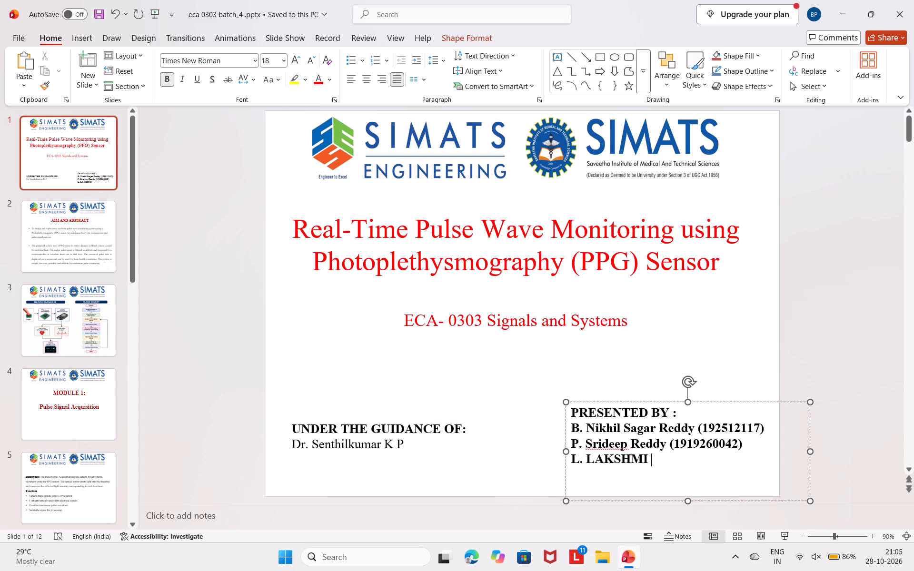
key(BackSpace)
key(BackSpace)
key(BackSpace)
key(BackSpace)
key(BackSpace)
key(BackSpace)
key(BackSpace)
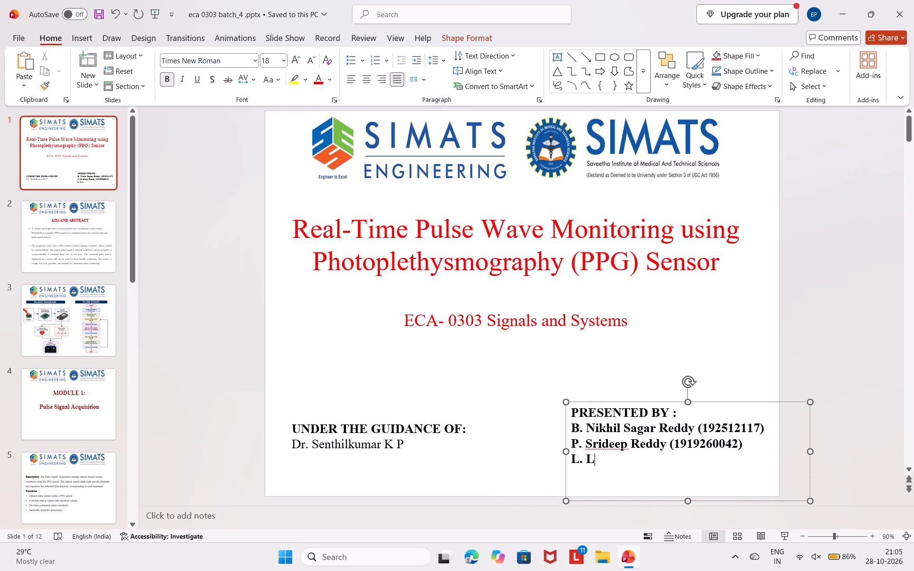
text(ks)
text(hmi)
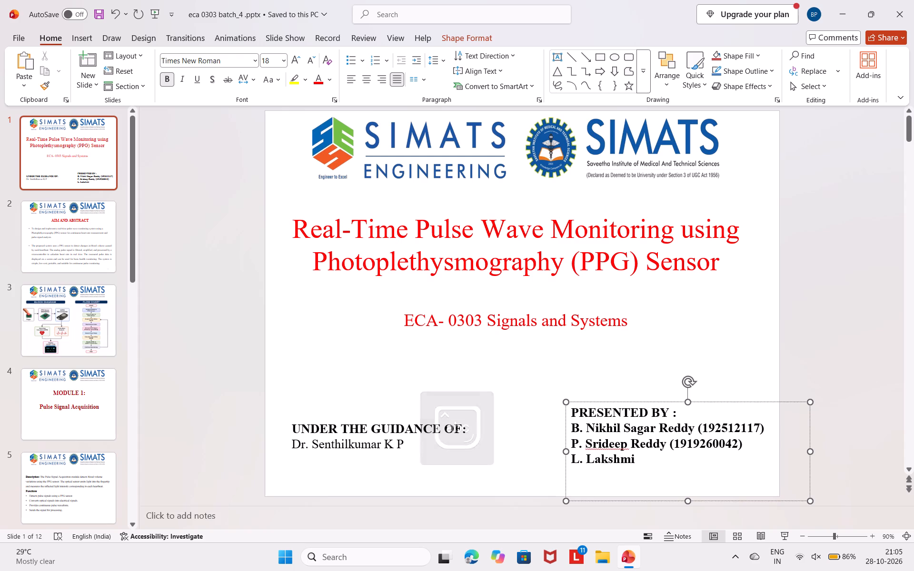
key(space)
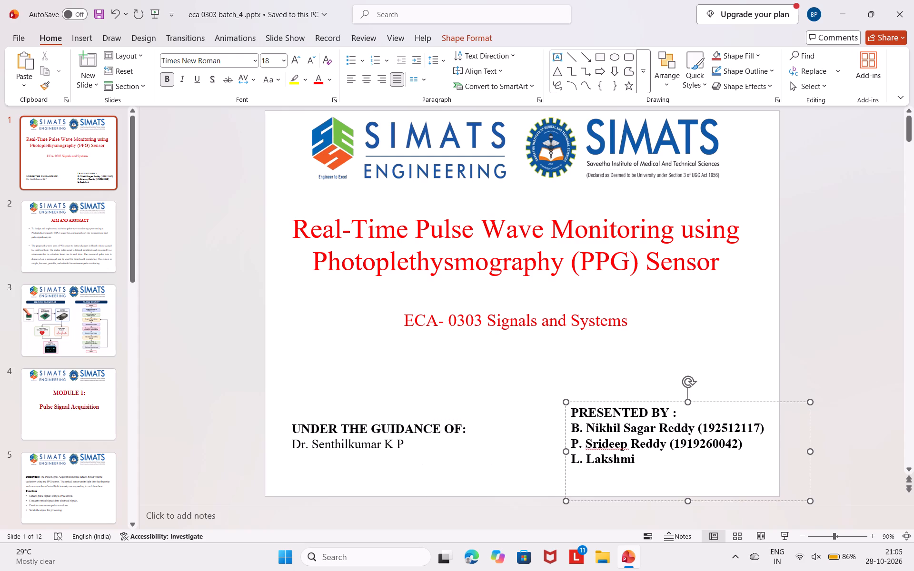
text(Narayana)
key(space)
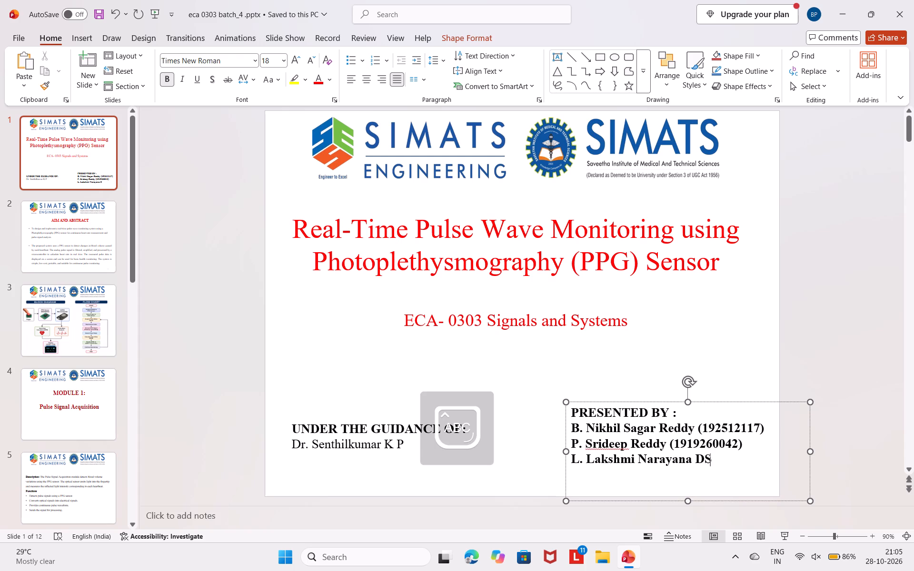
Append the third presenter's registration number in parentheses after the name.
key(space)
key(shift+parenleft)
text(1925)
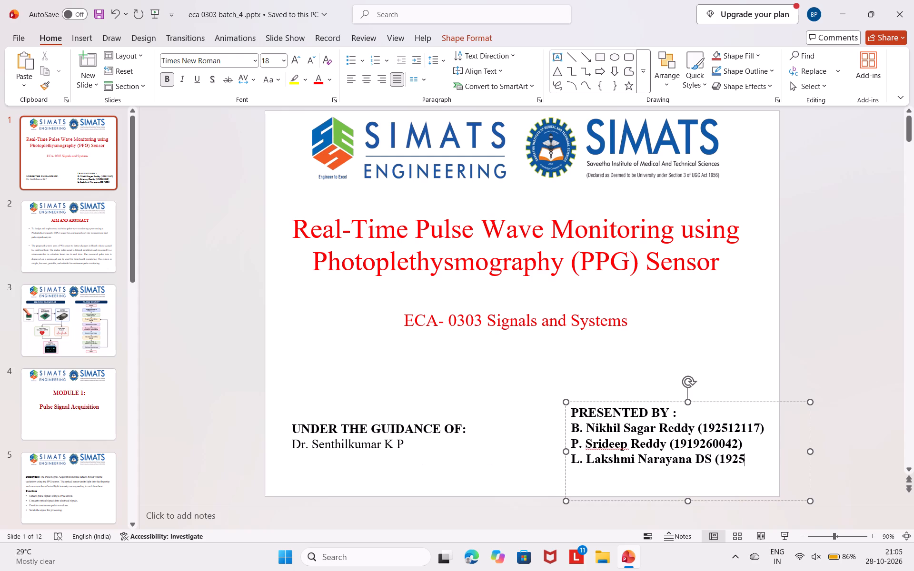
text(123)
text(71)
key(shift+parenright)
Add the fourth presenter's name with trailing initial on a new line below the third presenter, followed by an opening parenthesis.
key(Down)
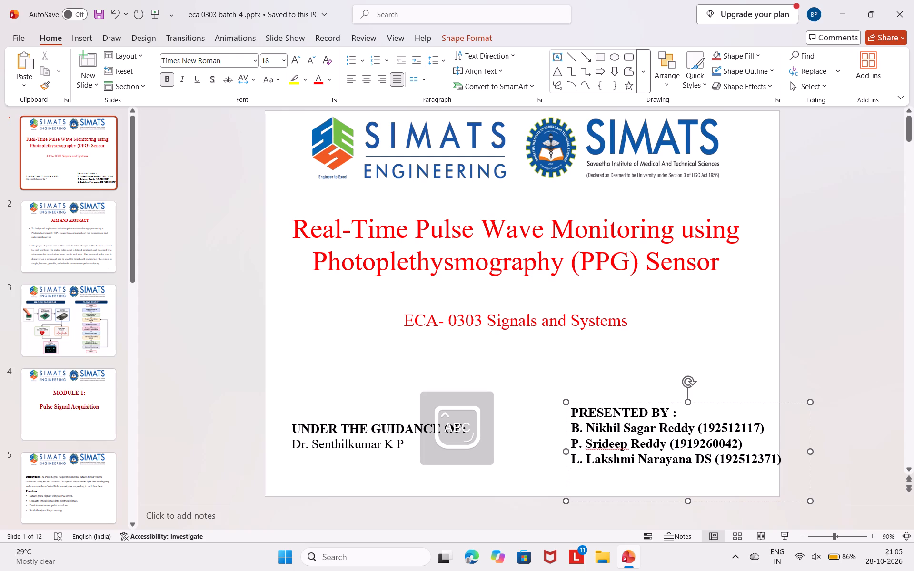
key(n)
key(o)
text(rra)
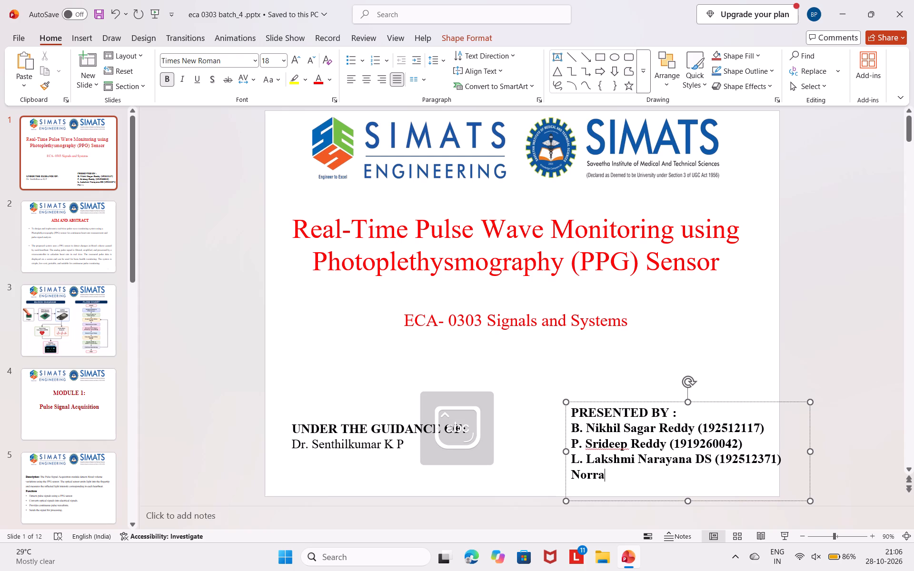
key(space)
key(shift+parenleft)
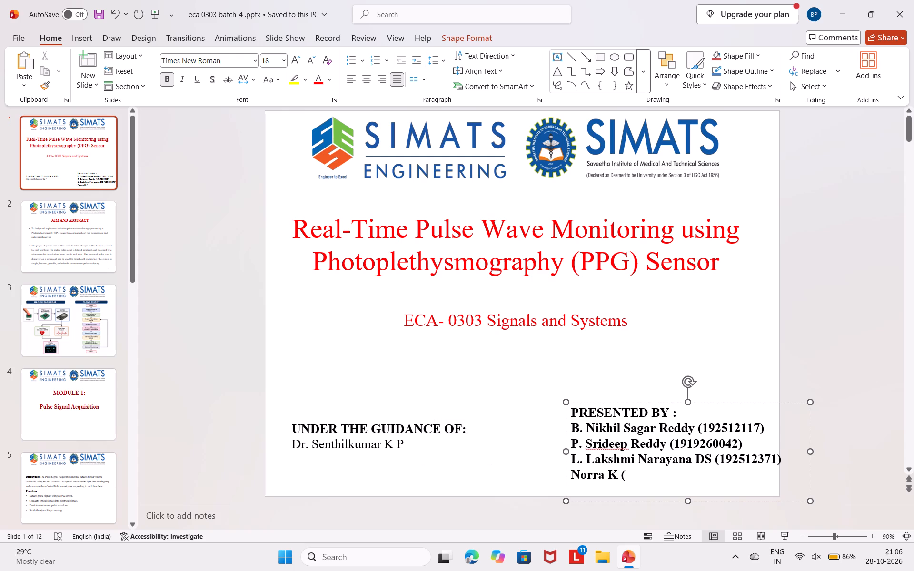
Delete the third presenter's leading initial and its period, along with the line break before the name.
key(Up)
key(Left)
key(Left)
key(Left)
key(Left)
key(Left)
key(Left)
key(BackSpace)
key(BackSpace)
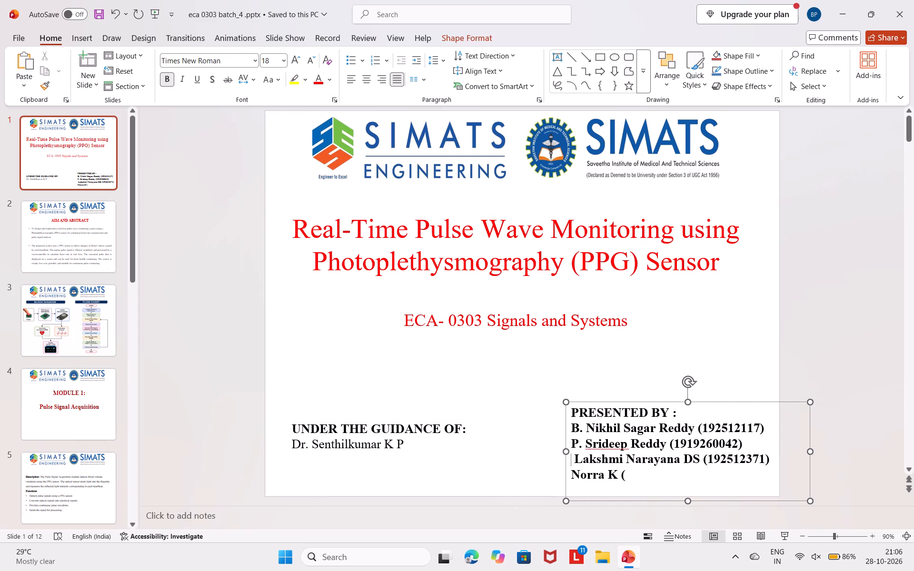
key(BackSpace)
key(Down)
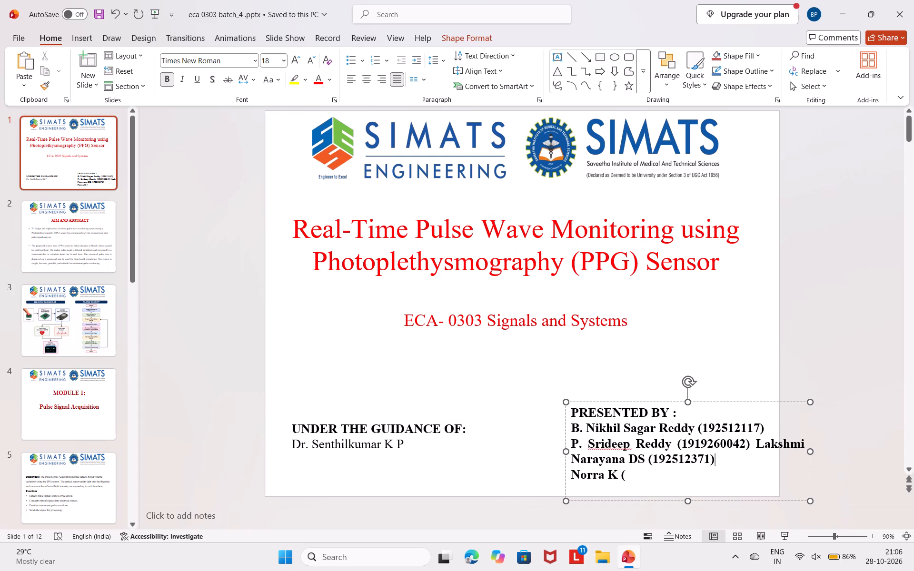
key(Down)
Enter the fourth presenter's registration number after the opening parenthesis and close the parenthesis.
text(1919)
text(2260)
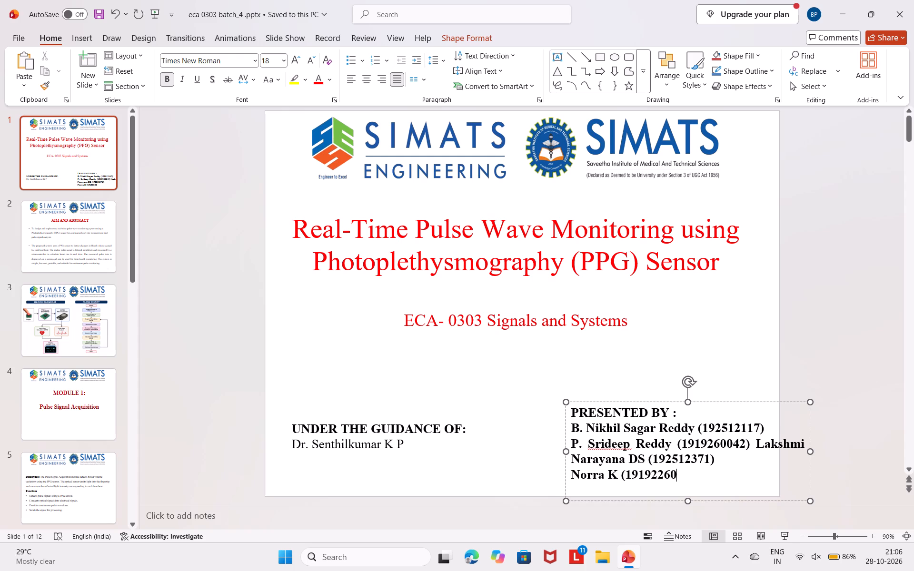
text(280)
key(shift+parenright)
Move the PRESENTED BY text box so it lies fully inside the slide, beside the guidance text and slightly higher.
drag(770, 403, 719, 410)
triple_click(719, 410)
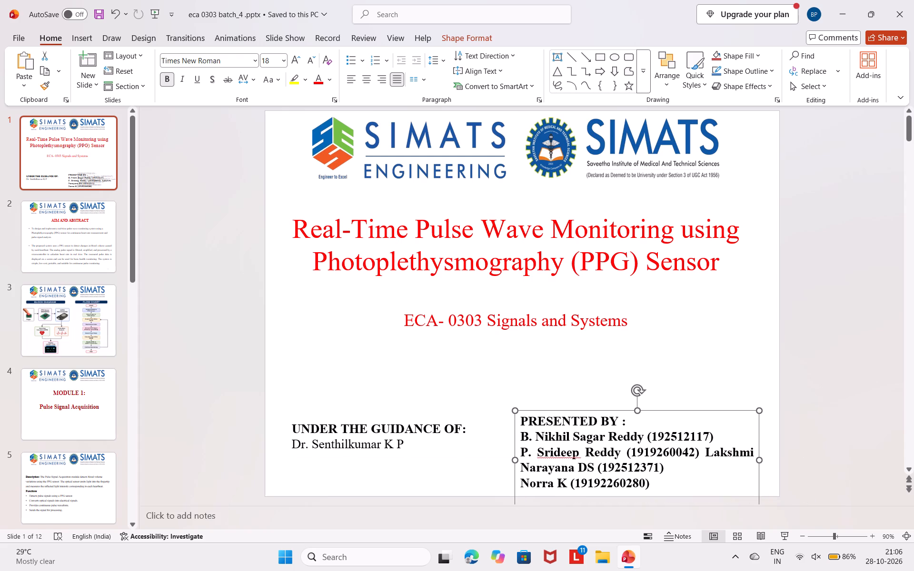
click(719, 410)
drag(719, 410, 724, 385)
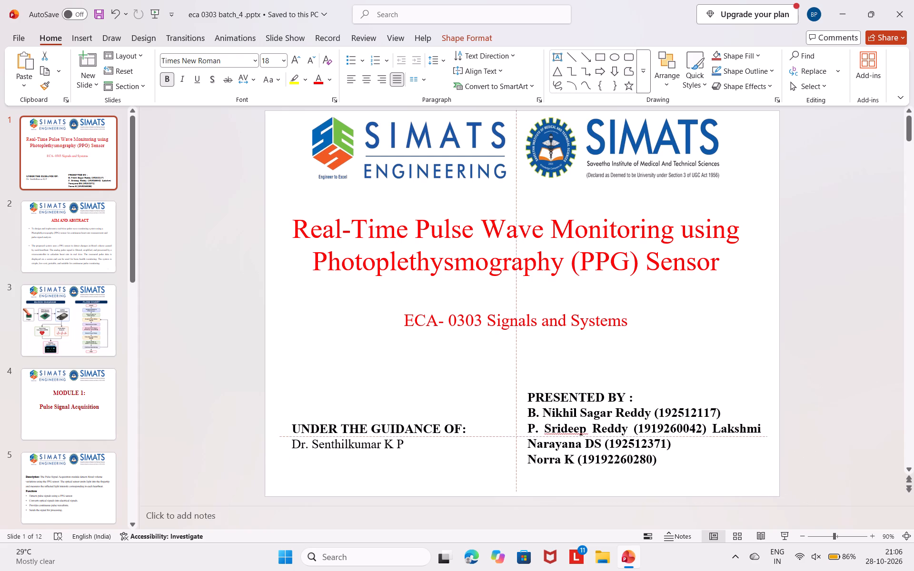
drag(724, 385, 728, 385)
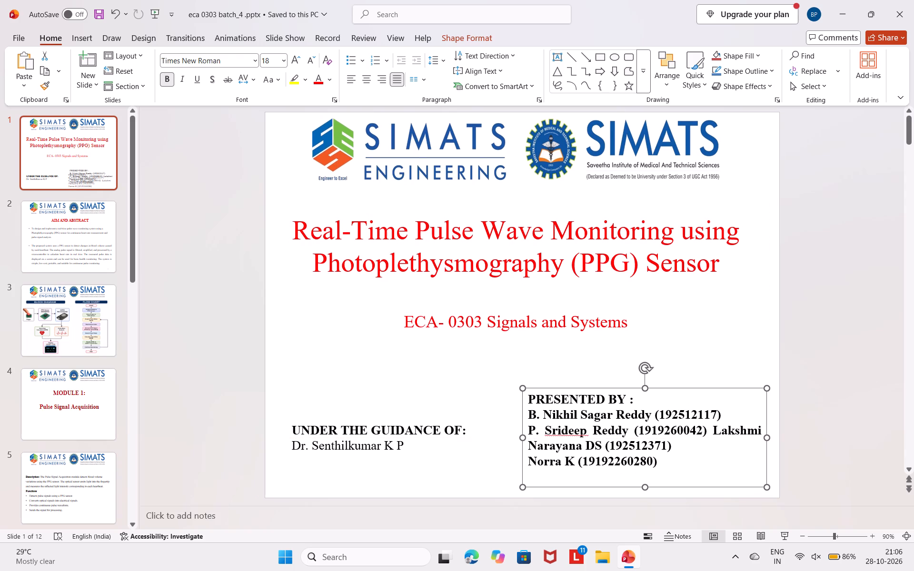
Ignore all spelling flags for the second presenter's given name.
click(569, 431)
click(569, 431)
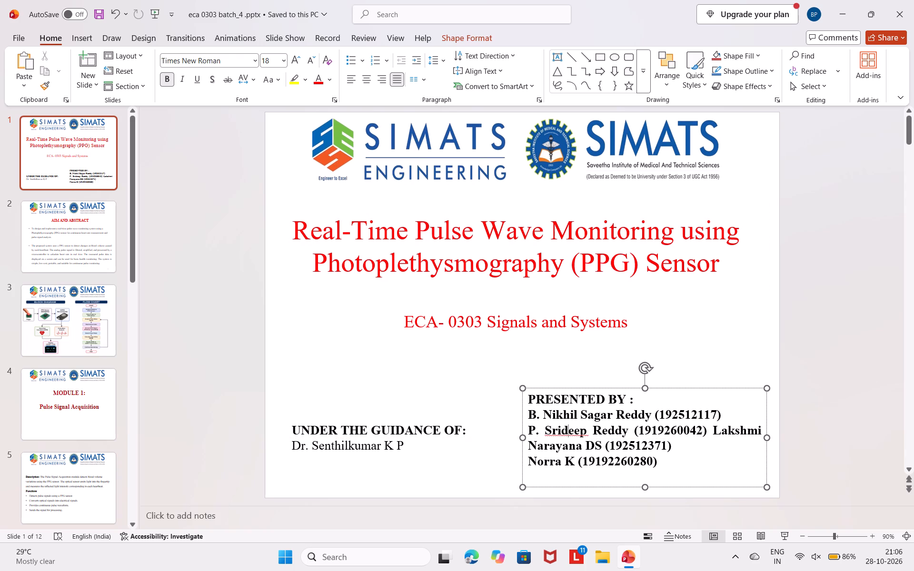
right_click(569, 431)
click(606, 512)
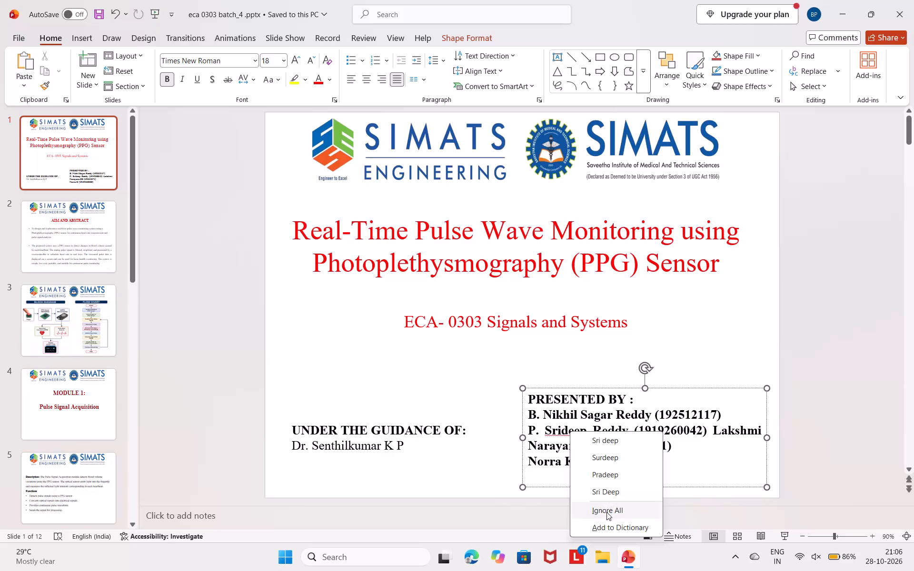
Remove bold from all presenter lines below the PRESENTED BY heading.
drag(530, 414, 701, 470)
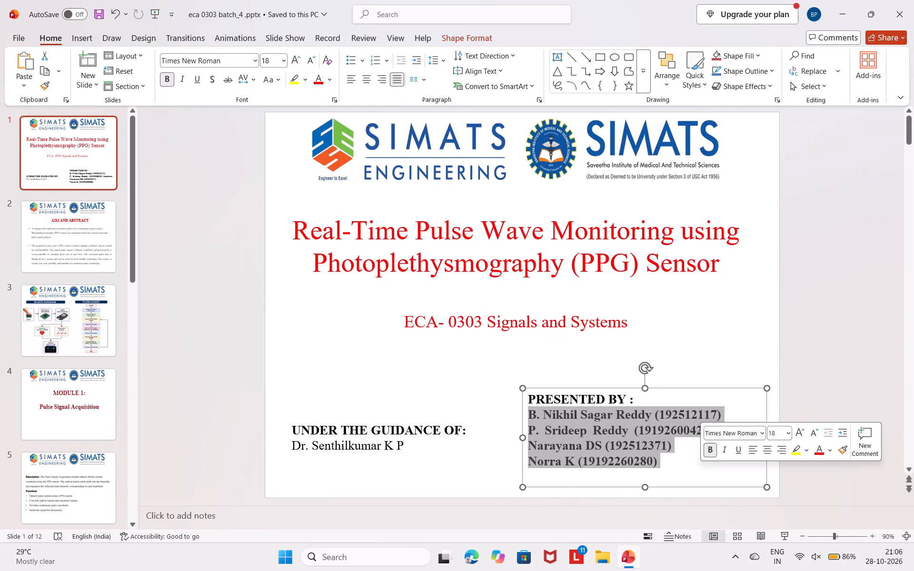
click(709, 449)
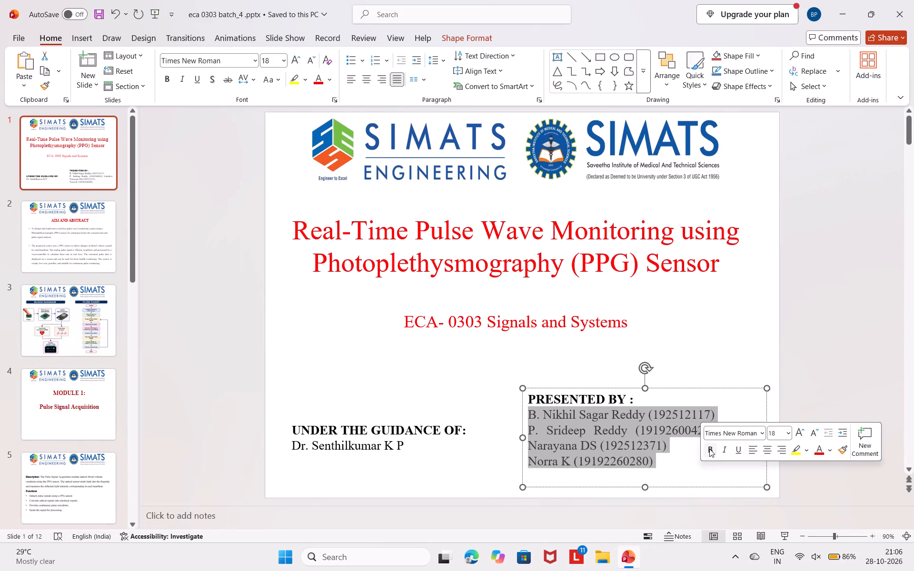
click(689, 370)
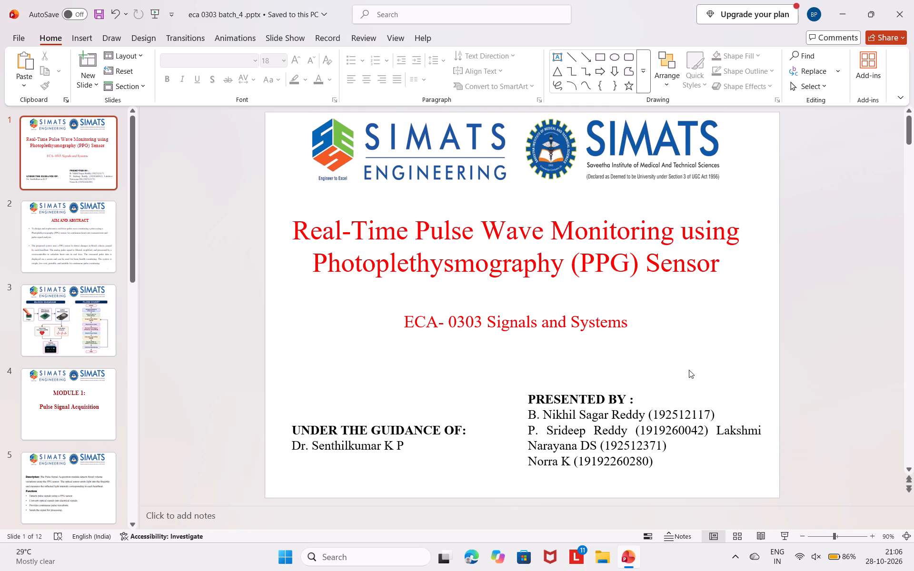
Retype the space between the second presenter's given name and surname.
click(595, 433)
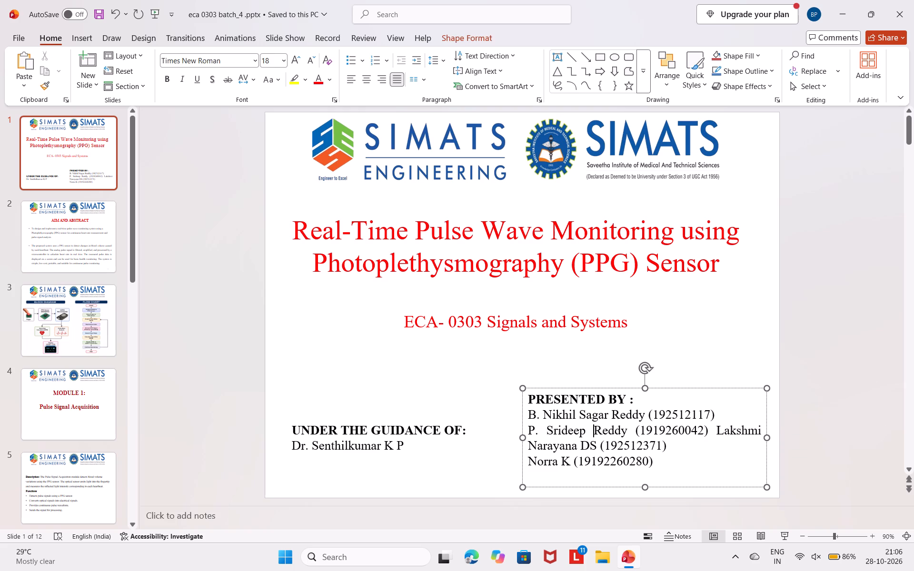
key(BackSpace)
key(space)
Replace the guide's name below the UNDER THE GUIDANCE OF heading with the new guide's given name and initial.
click(290, 447)
drag(294, 447, 368, 452)
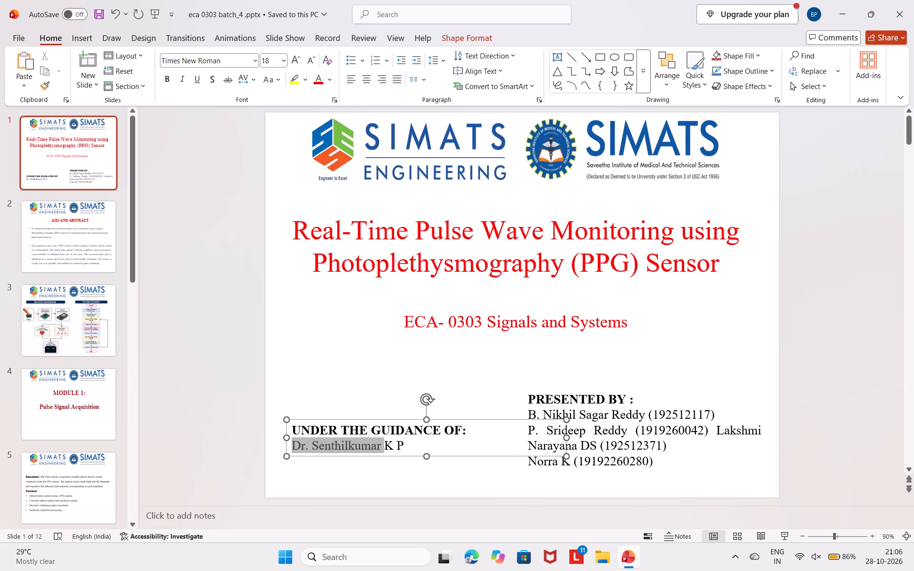
drag(368, 452, 474, 449)
key(BackSpace)
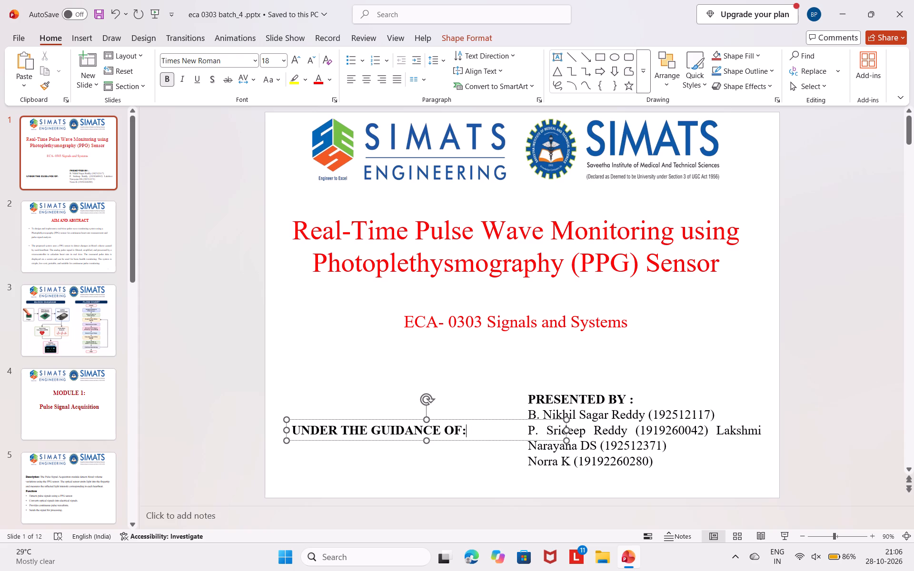
key(Return)
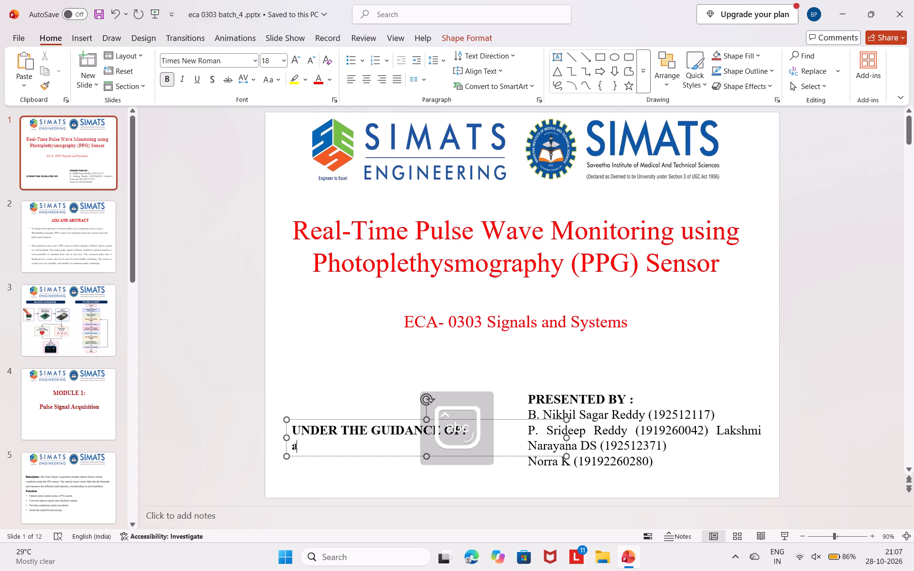
key(BackSpace)
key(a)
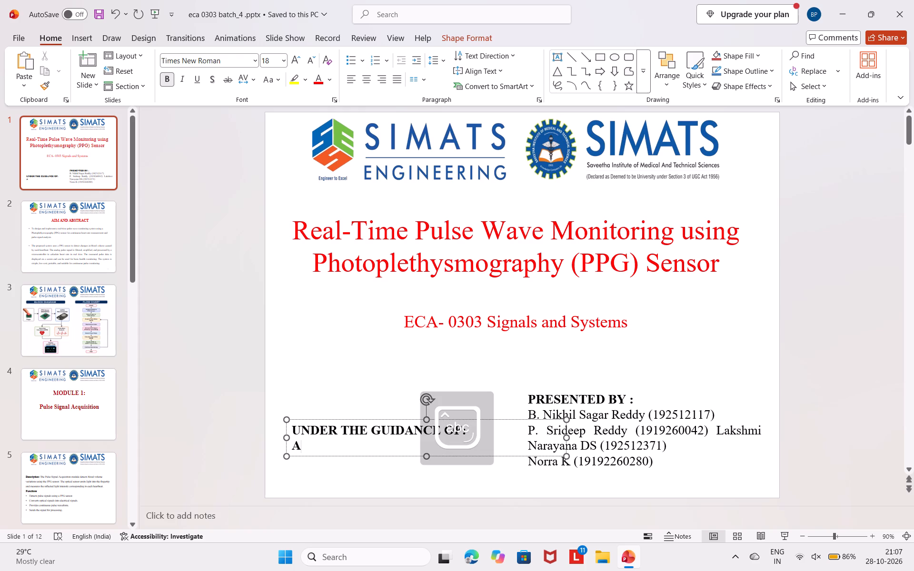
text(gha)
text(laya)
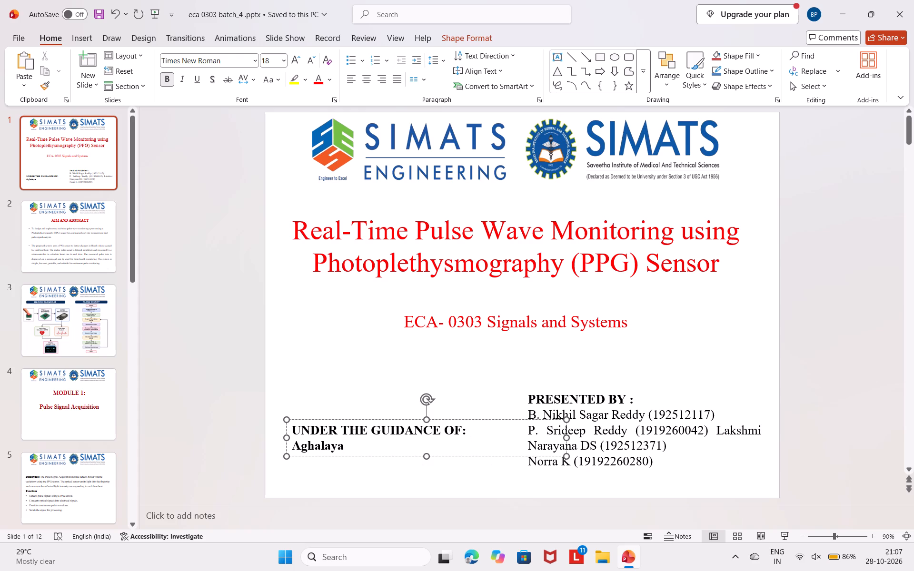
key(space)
Ignore all spelling flags for the new guide's given name.
click(330, 447)
right_drag(330, 447, 367, 502)
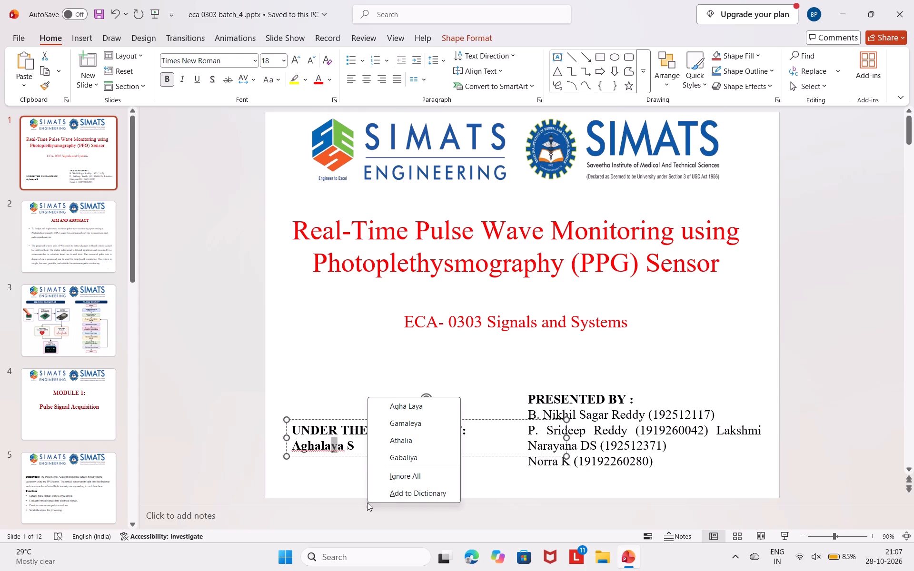
click(405, 482)
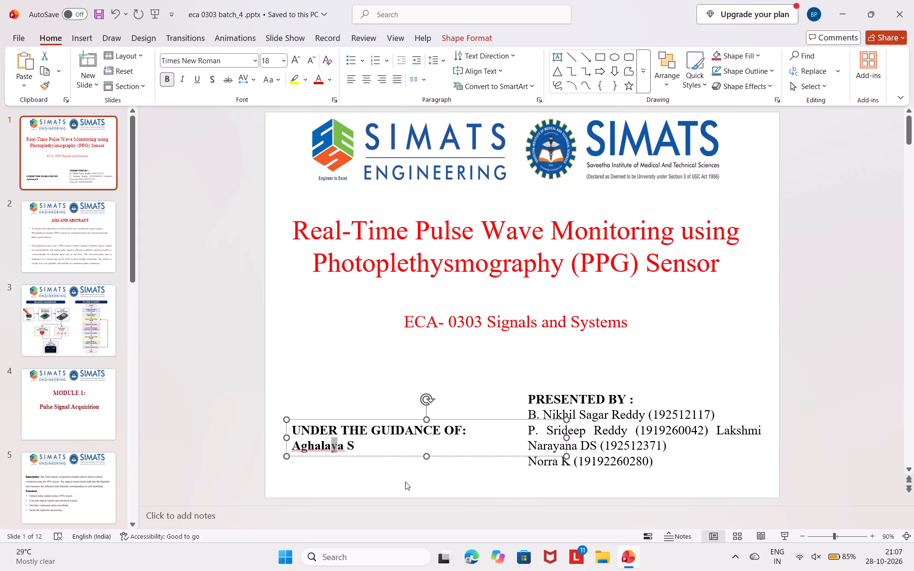
click(496, 372)
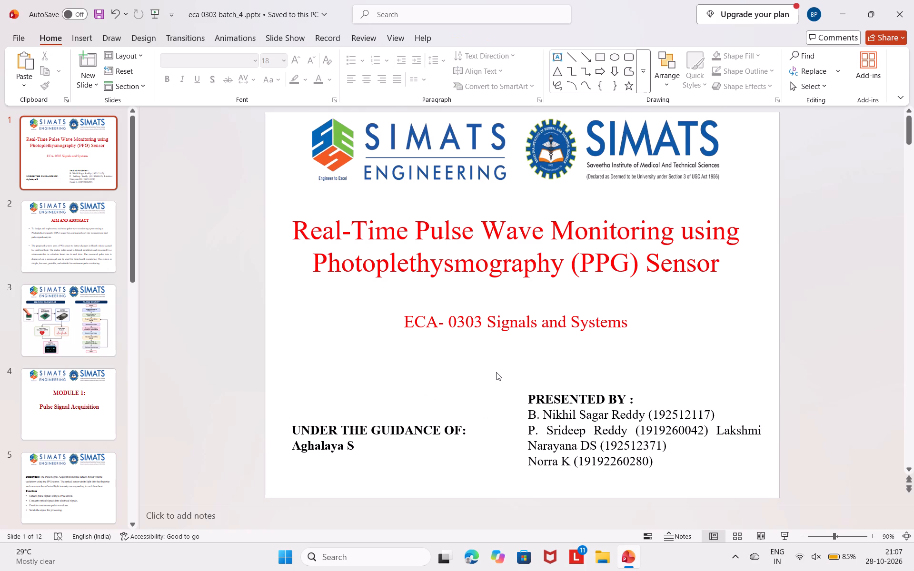
Move the UNDER THE GUIDANCE OF text box up so its heading lines up with the PRESENTED BY heading.
click(403, 434)
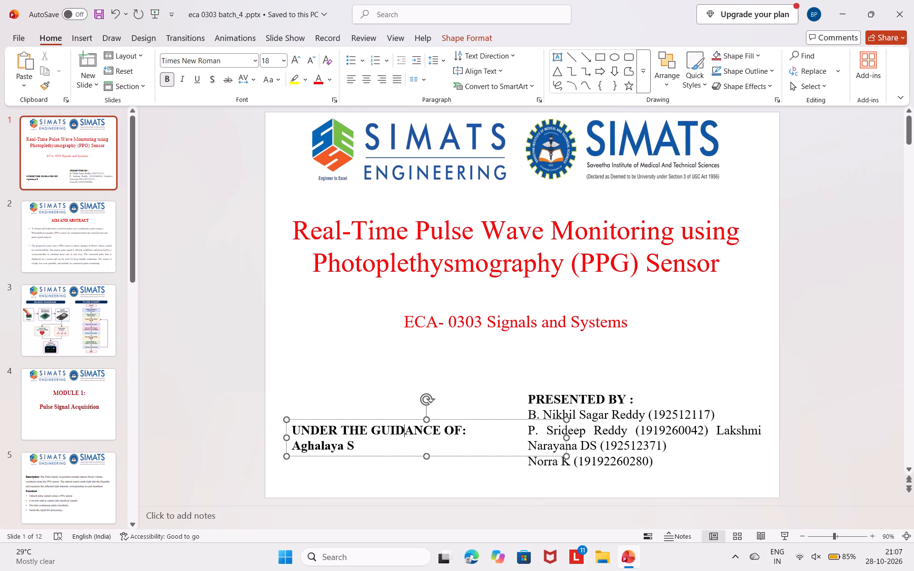
drag(401, 420, 399, 385)
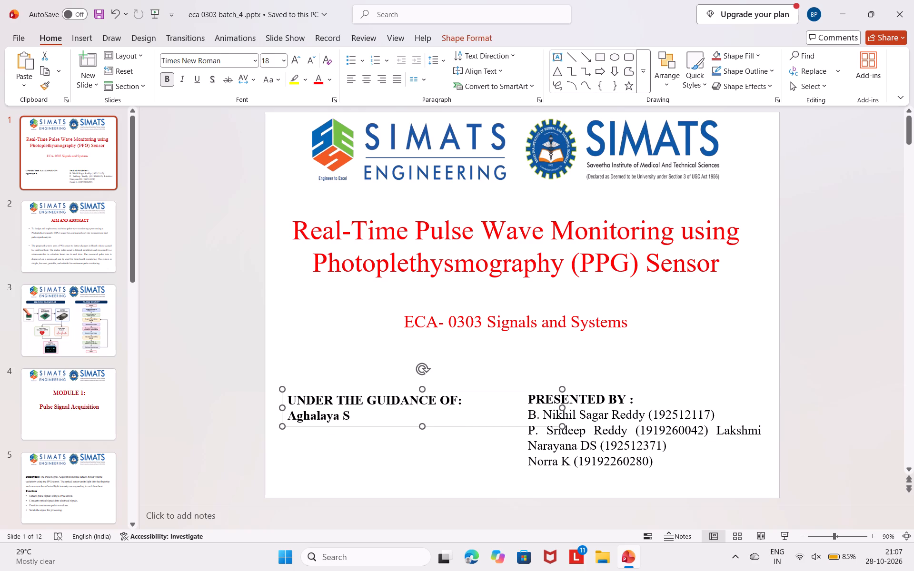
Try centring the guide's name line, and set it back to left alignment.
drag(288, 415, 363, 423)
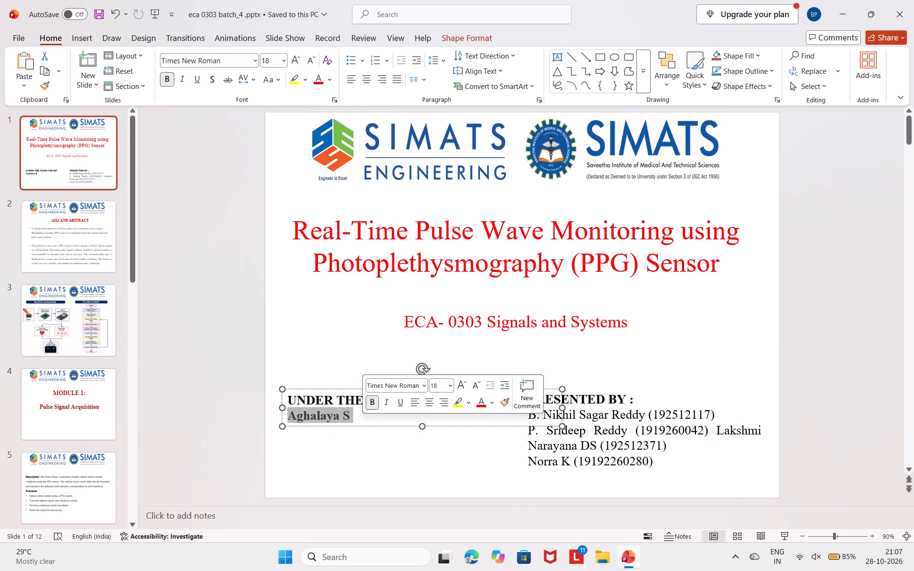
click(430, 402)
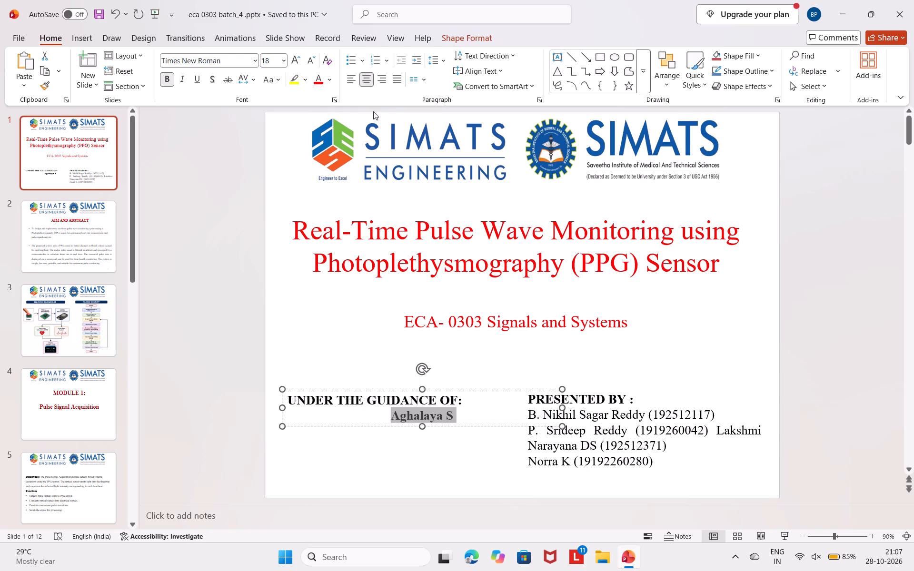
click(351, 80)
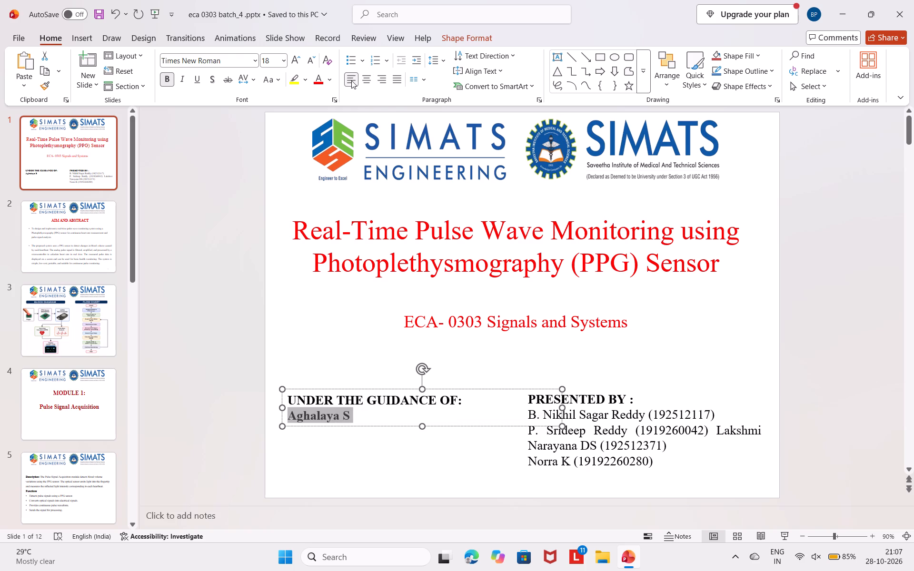
Change the course number after ECA- in the title slide's Signals and Systems line to 0304.
click(332, 316)
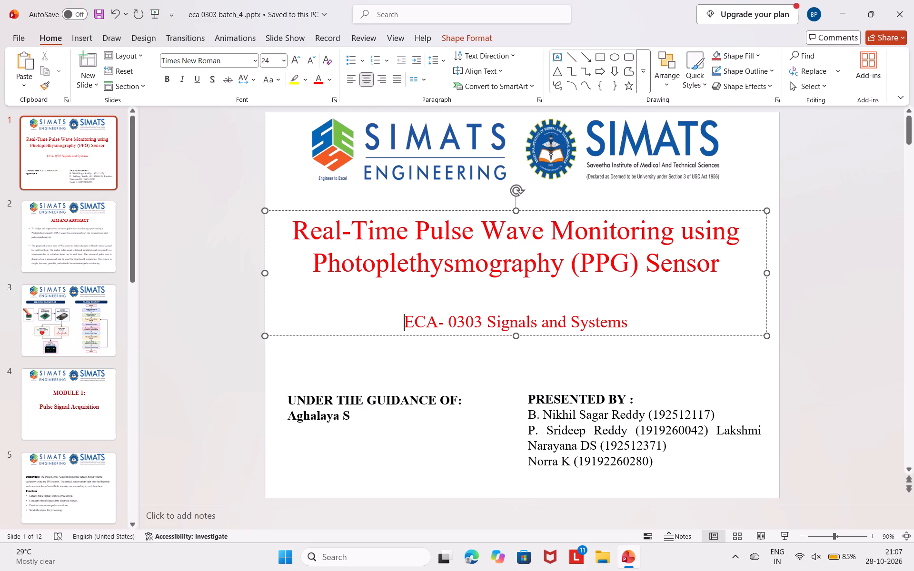
click(487, 322)
key(BackSpace)
key(BackSpace)
key(BackSpace)
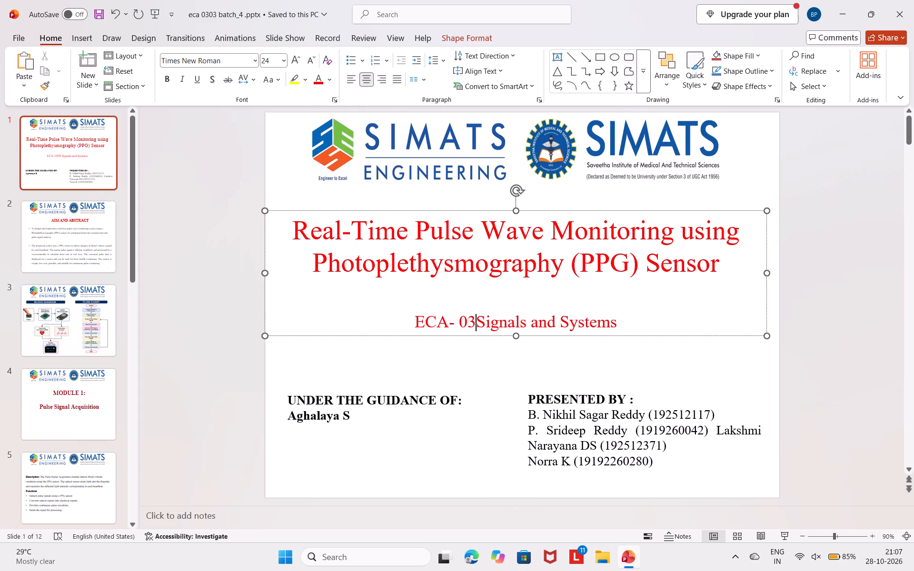
key(BackSpace)
key(BackSpace)
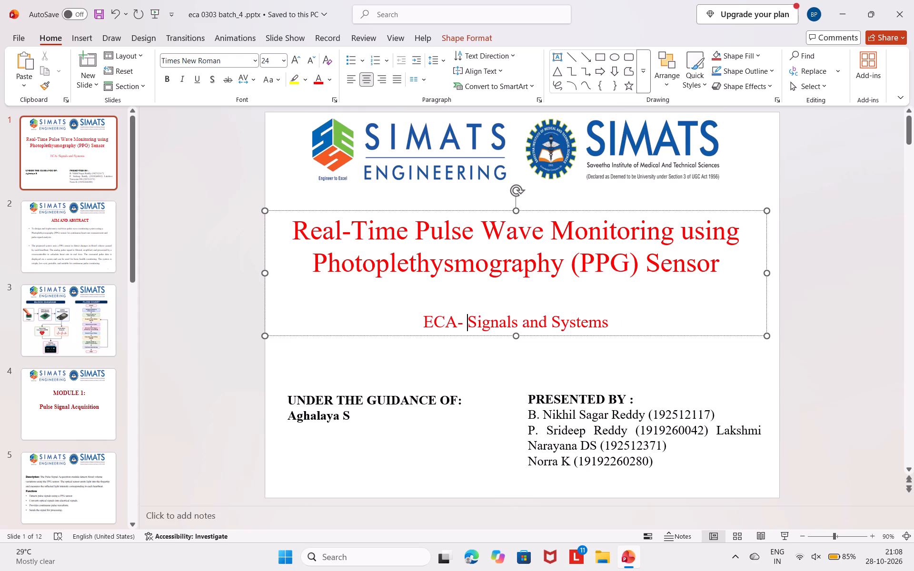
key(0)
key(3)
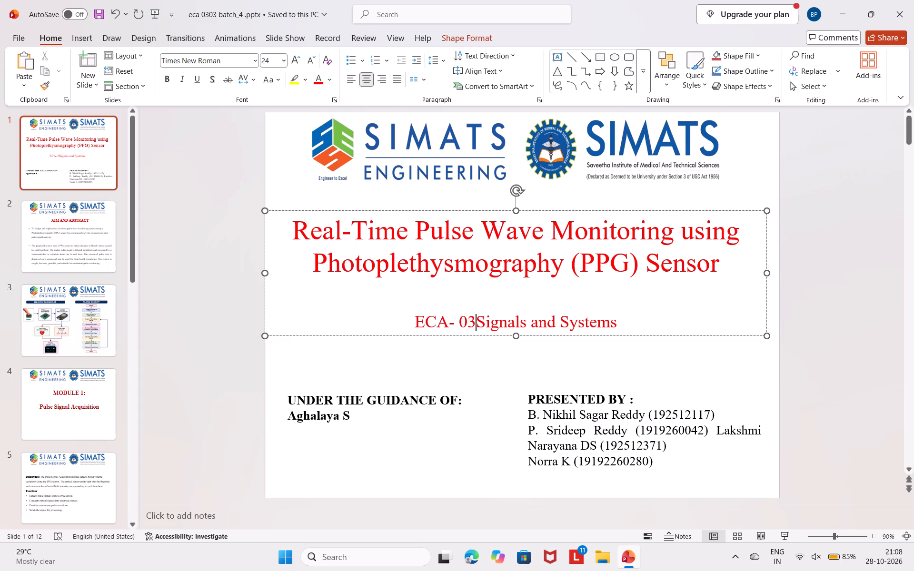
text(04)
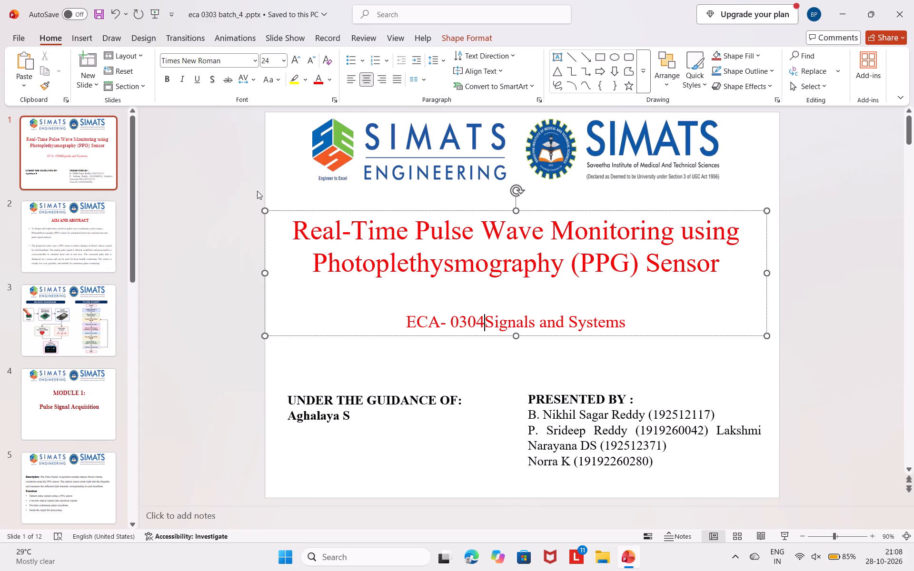
Open the AIM AND ABSTRACT slide for review.
click(76, 226)
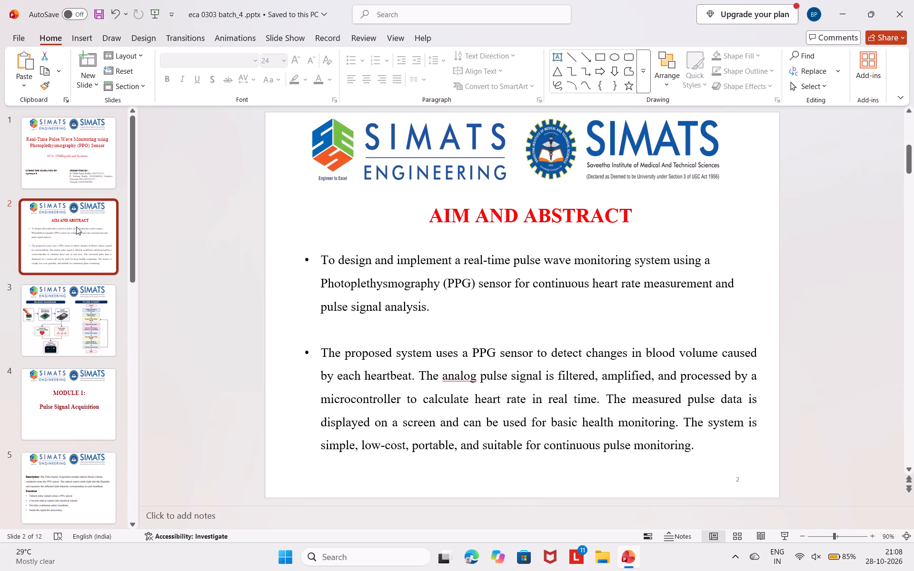
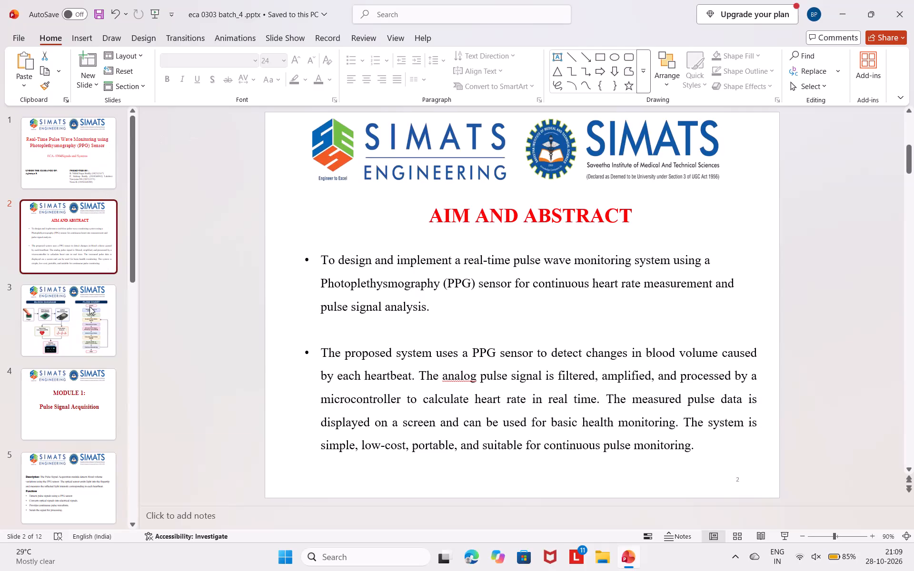
Review the block diagram and flow chart slide, and recheck the title slide and the AIM AND ABSTRACT slide.
click(89, 306)
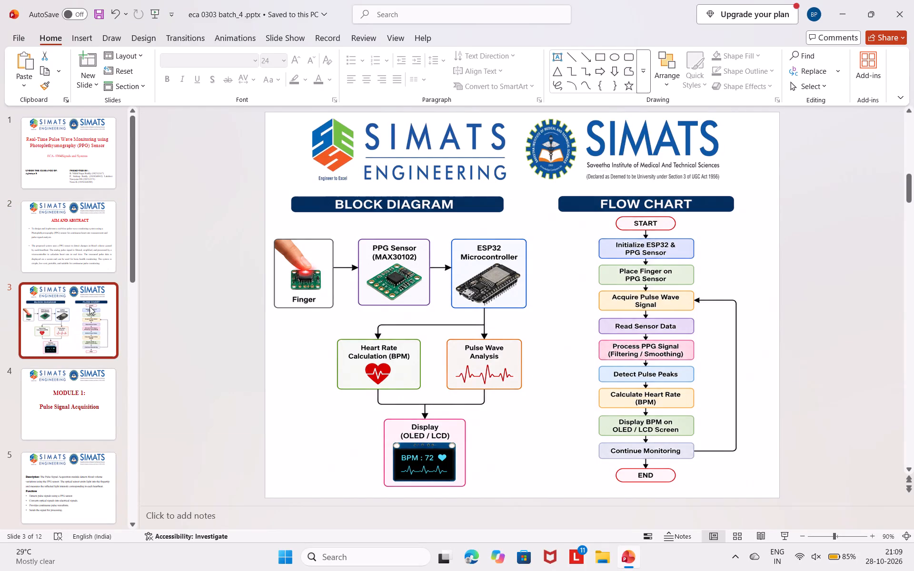
click(680, 347)
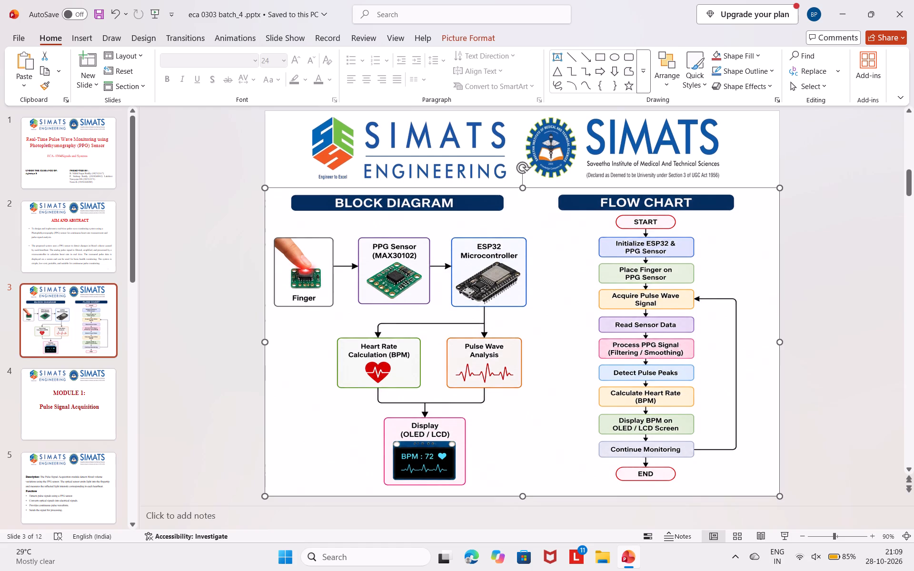
click(600, 225)
double_click(587, 213)
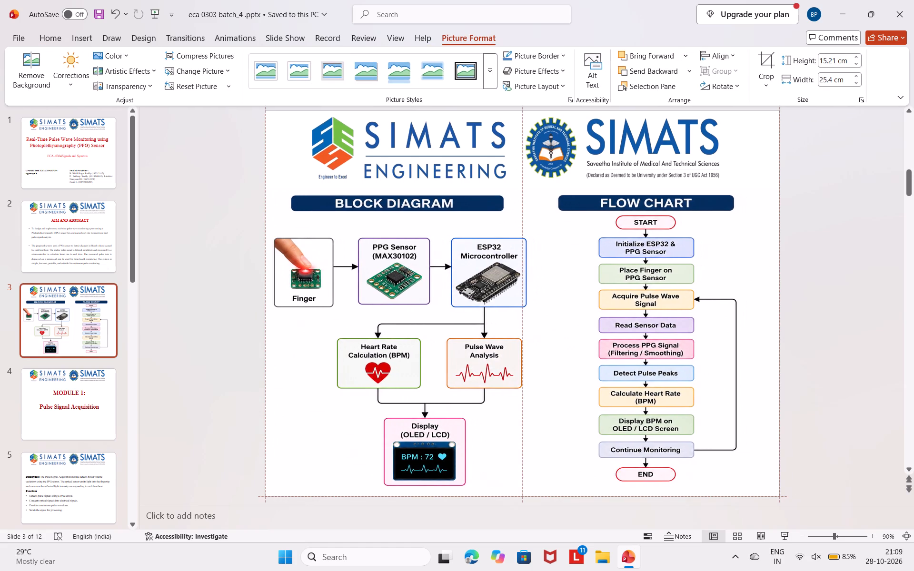
click(843, 249)
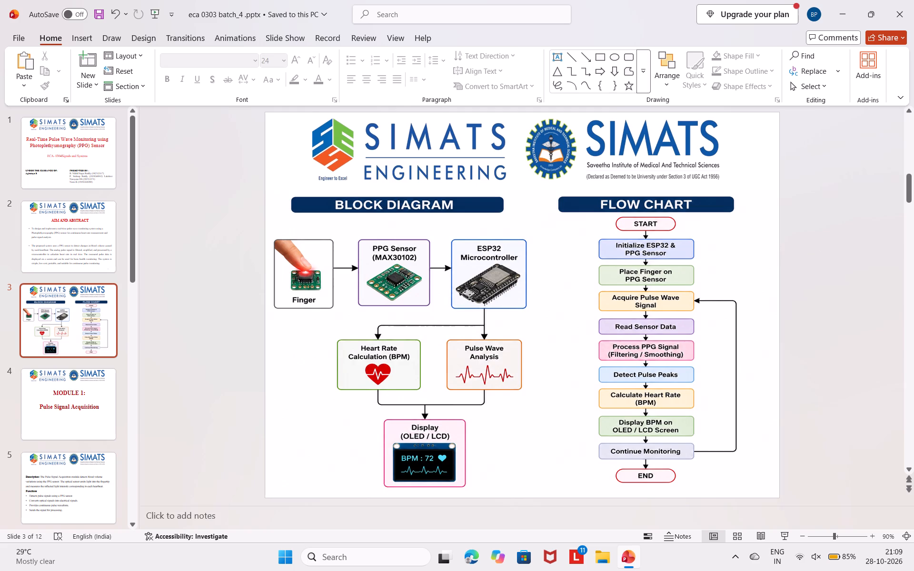
click(60, 164)
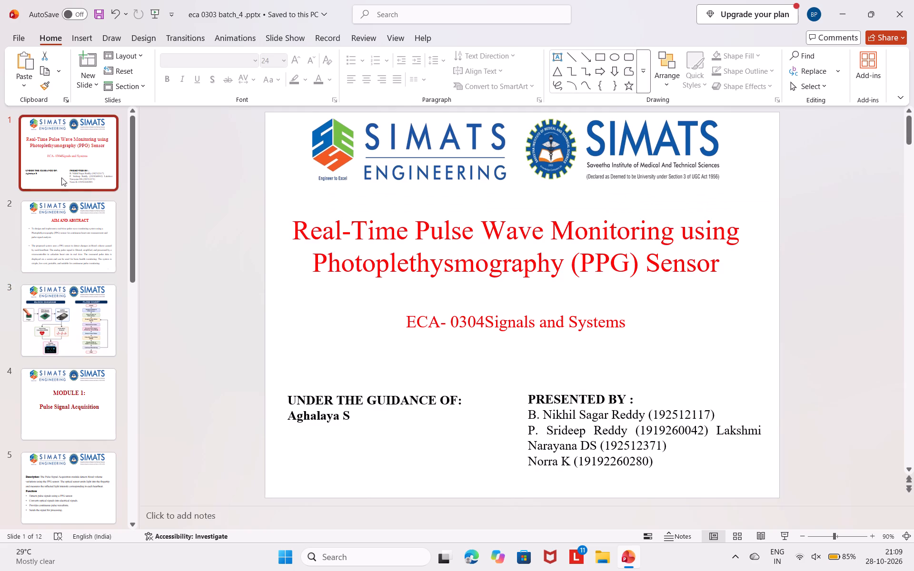
click(60, 226)
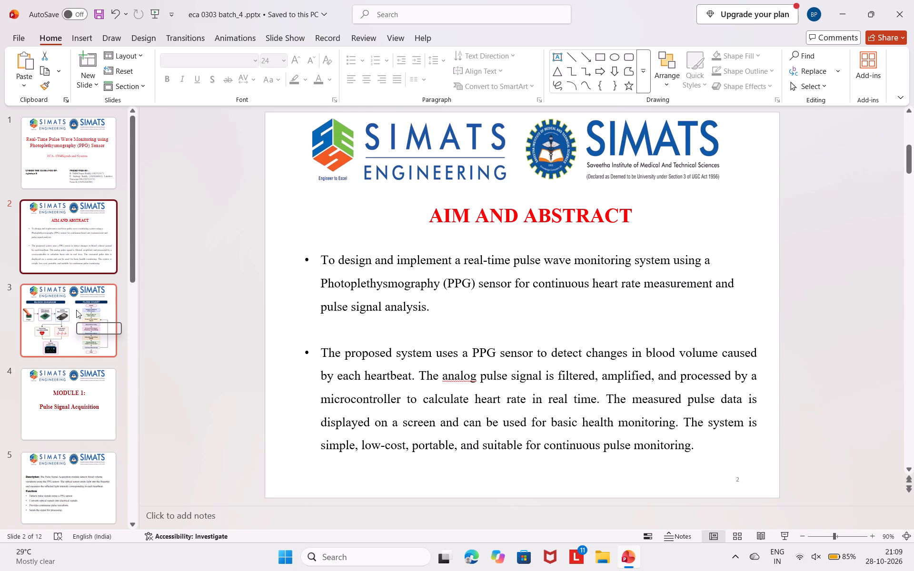
click(77, 167)
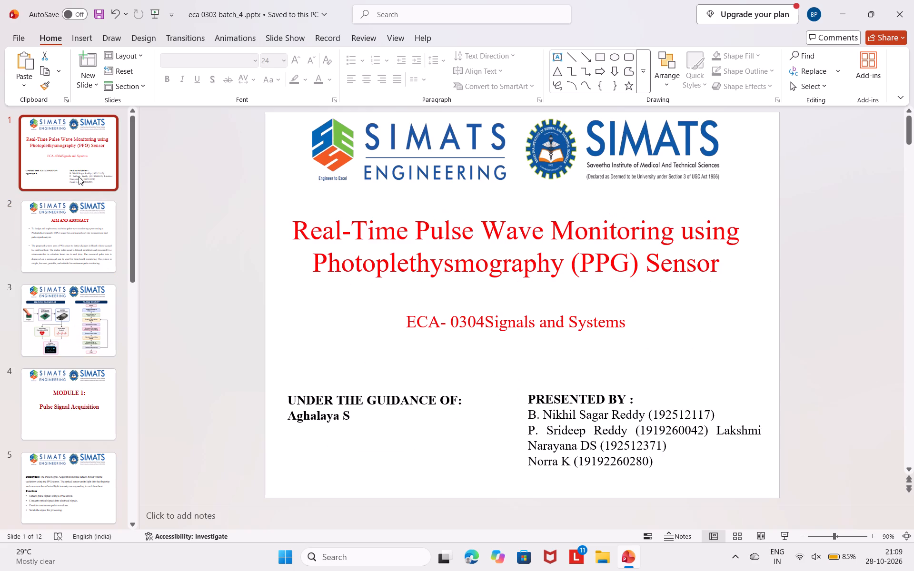
Save a copy of the presentation in the Documents folder under the name SIGNAL AND SYSTEM PPT.
click(13, 36)
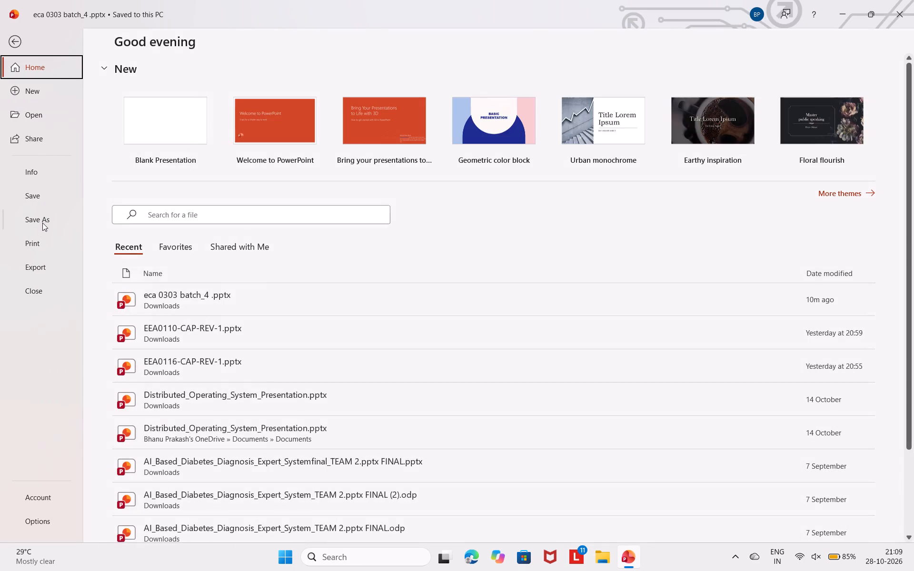
click(42, 223)
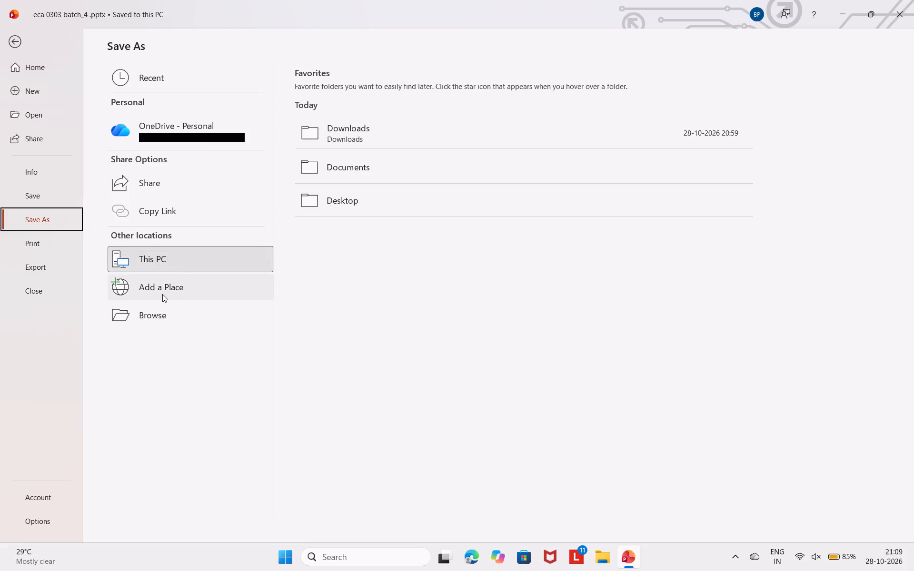
click(365, 167)
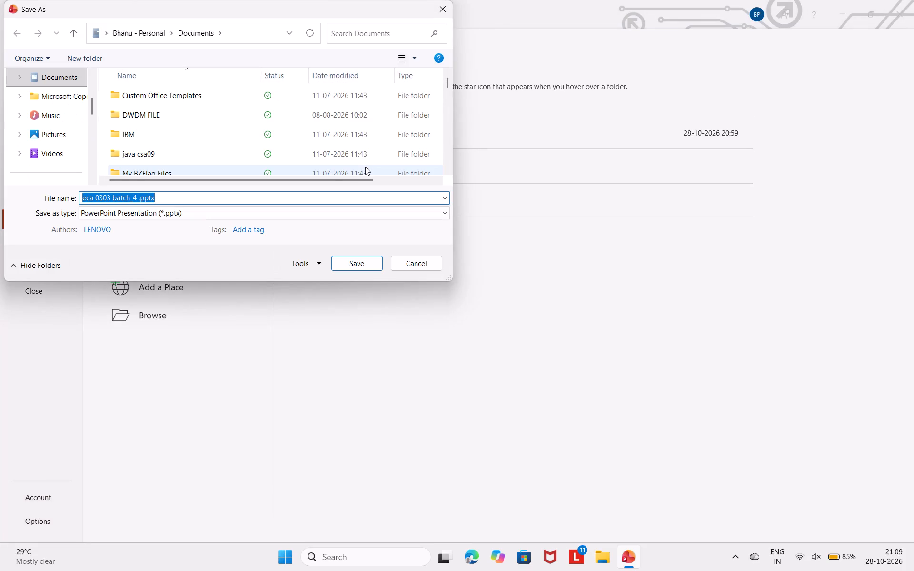
key(BackSpace)
text(SIGNAL AND)
key(space)
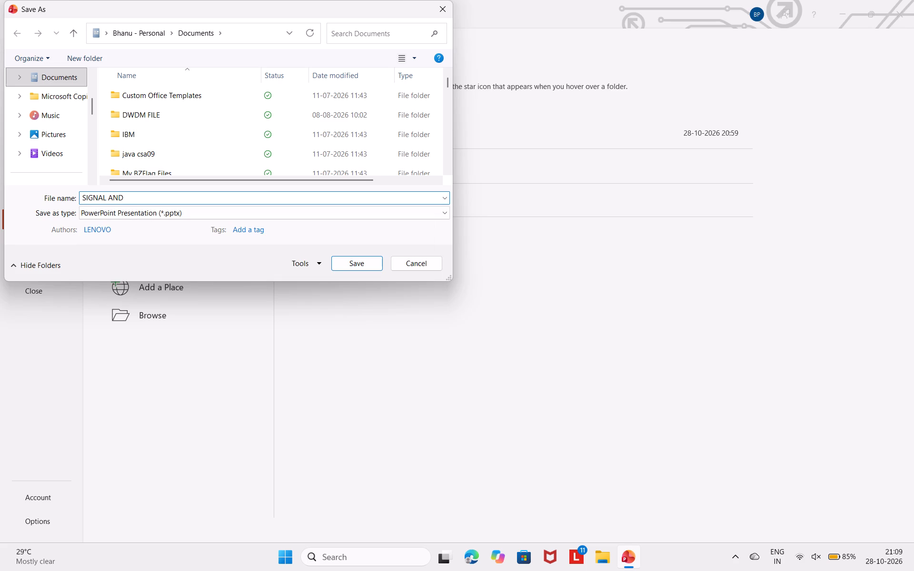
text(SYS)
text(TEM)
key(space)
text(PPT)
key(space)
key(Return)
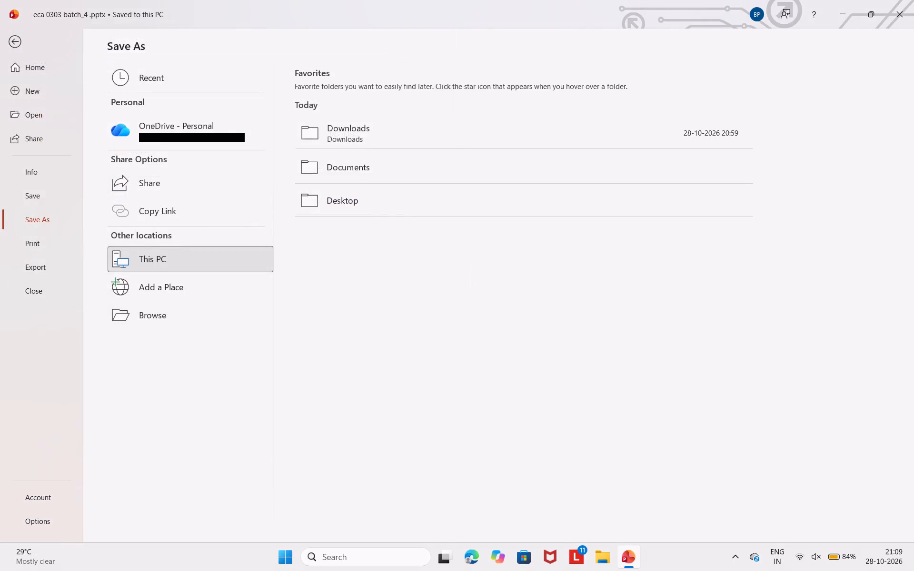
Close the presentation and its application.
click(895, 9)
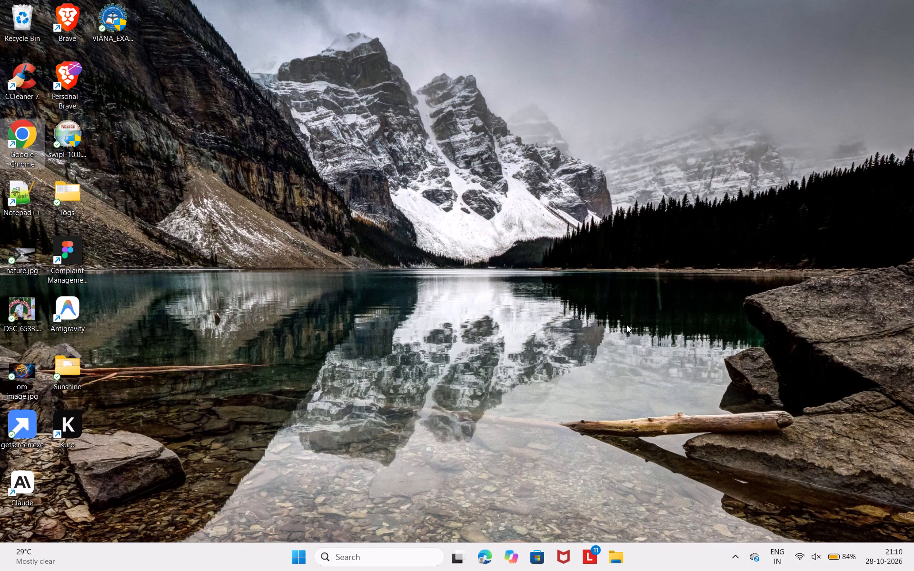
Open Google Chrome with the Sagar profile, maximize its window, and close the AI Blaze Dashboard tab, keeping the new tab page.
double_click(28, 135)
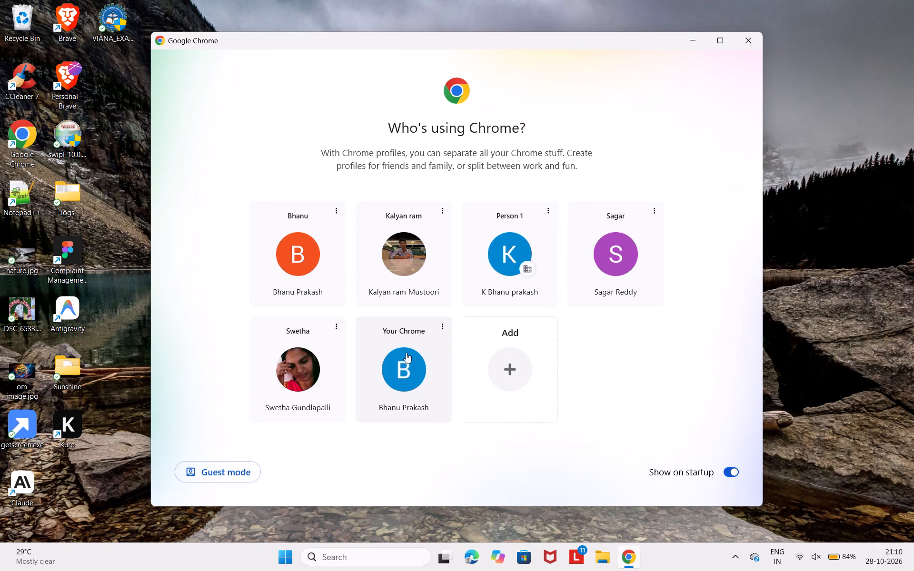
double_click(623, 272)
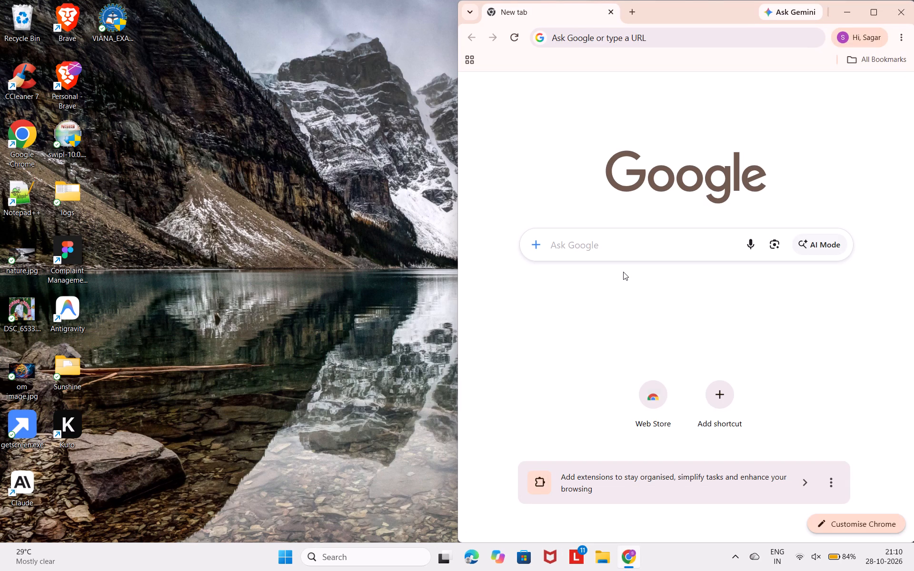
click(874, 13)
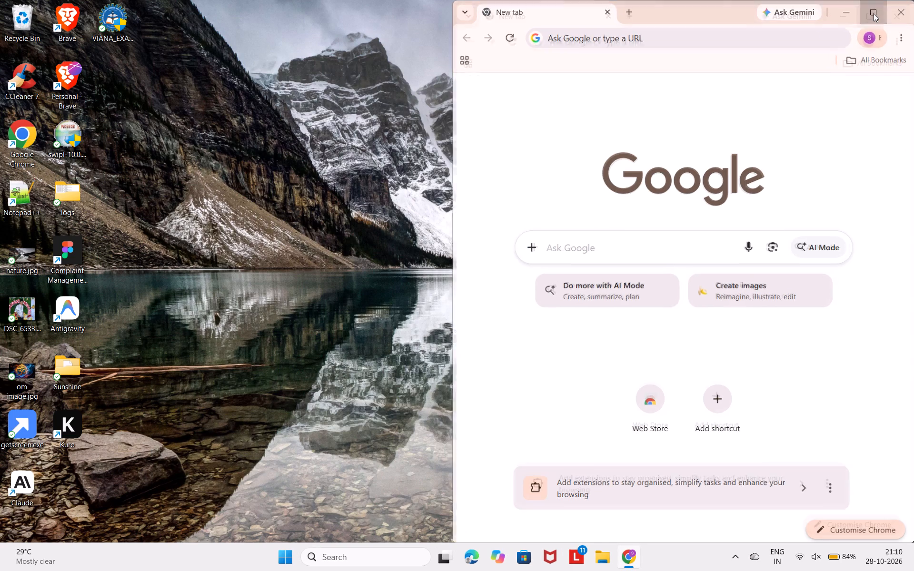
click(477, 245)
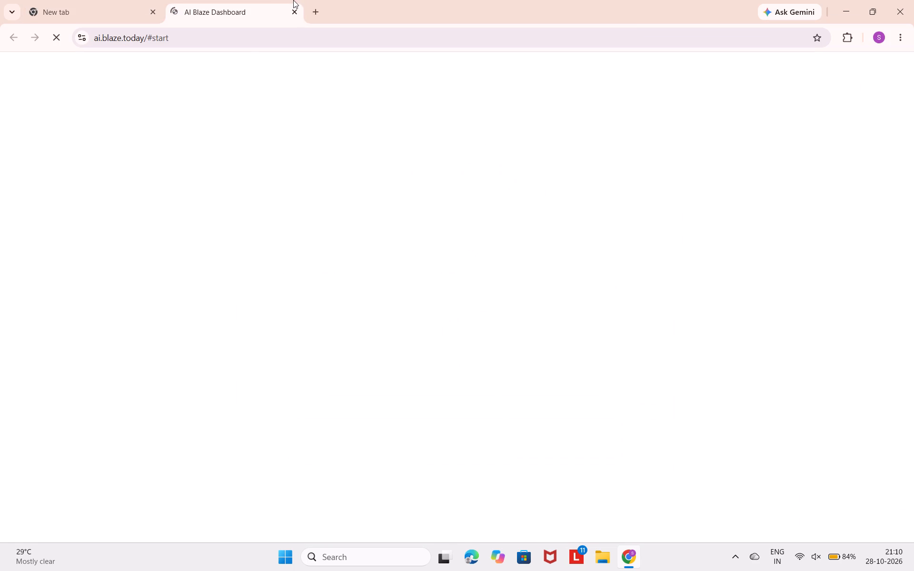
click(295, 10)
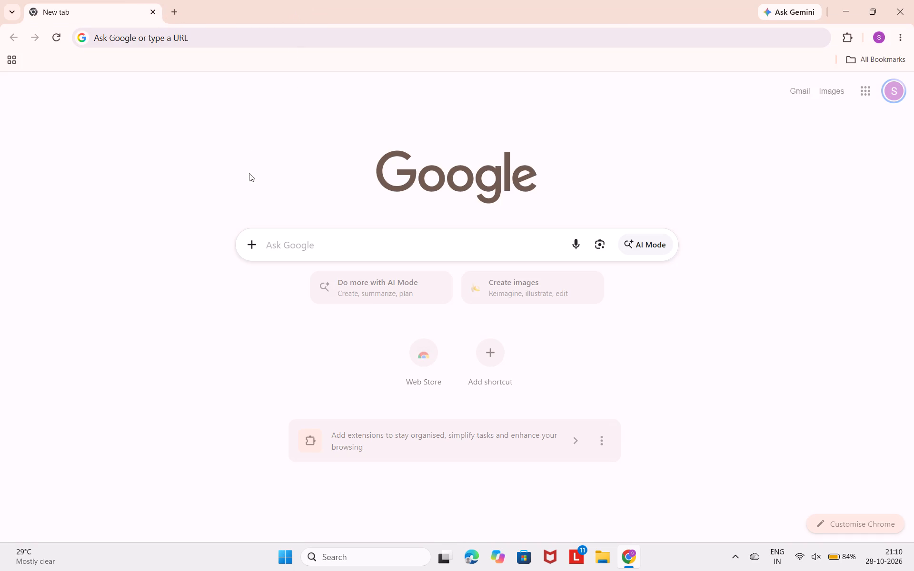
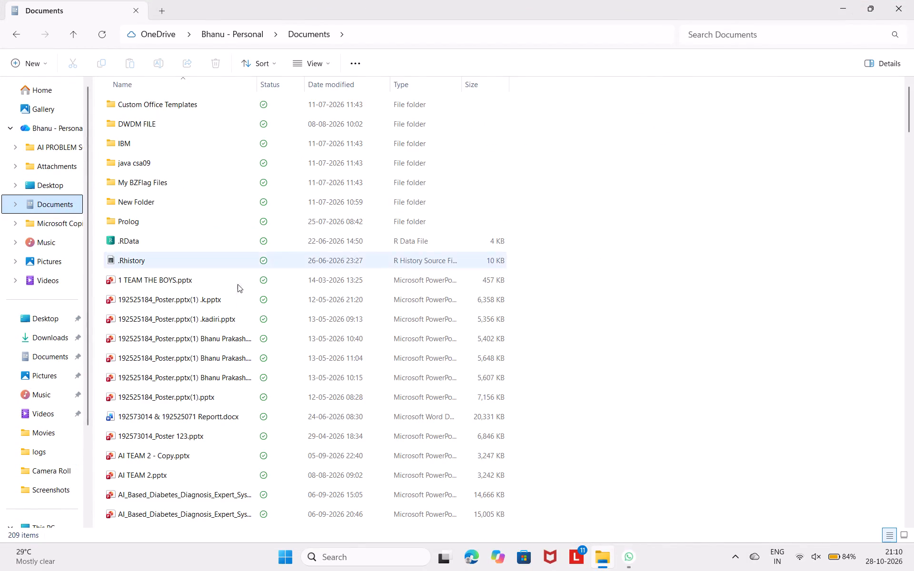
Switch the file browser from the Documents folder to the Home view listing recent files.
click(52, 88)
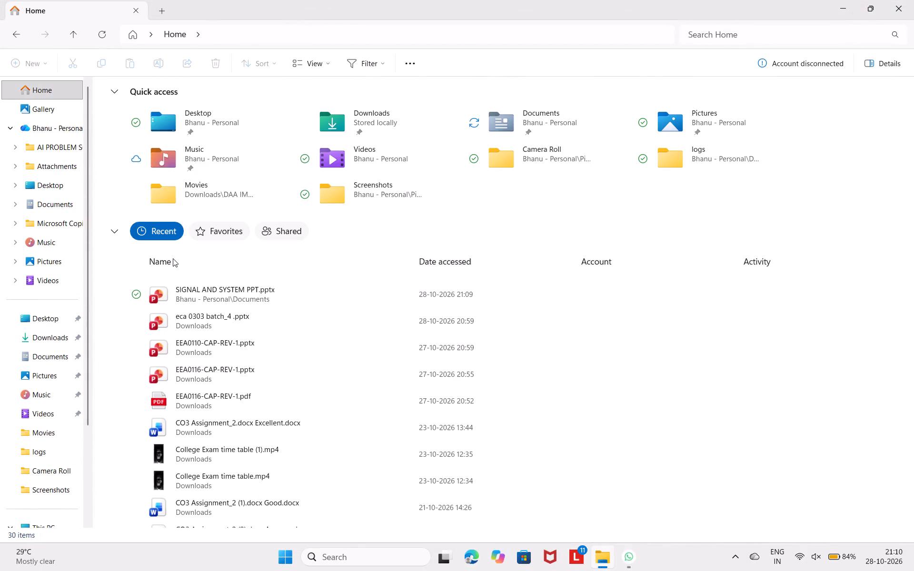
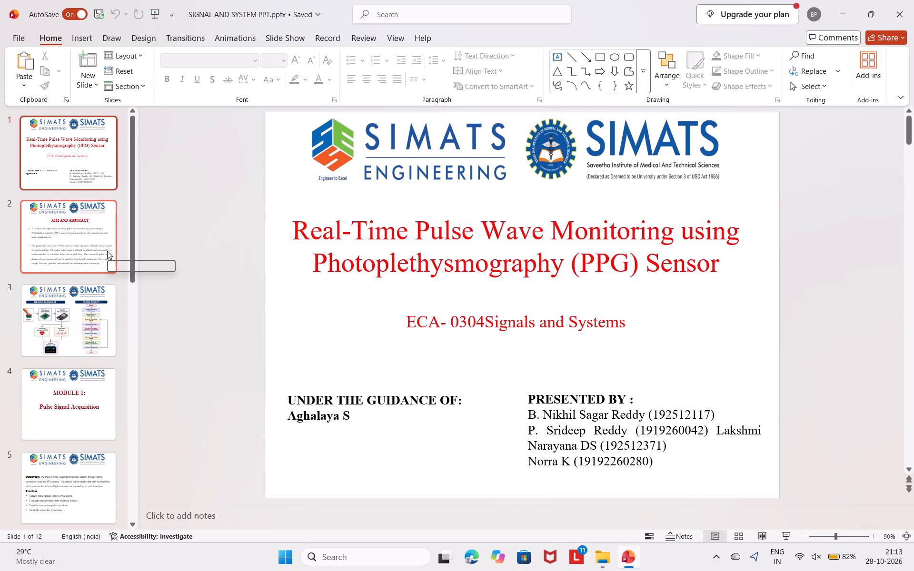
Open the block diagram and flow chart slide for review.
click(87, 324)
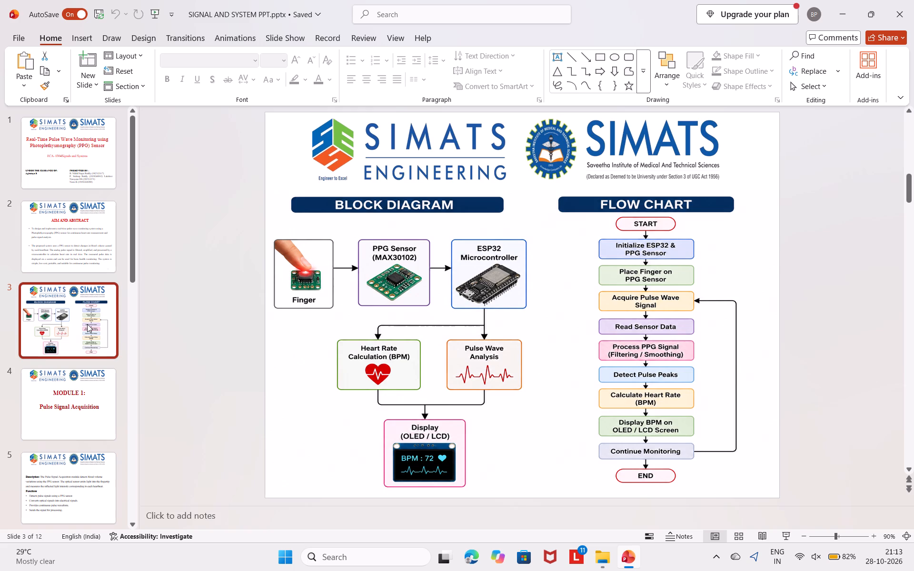
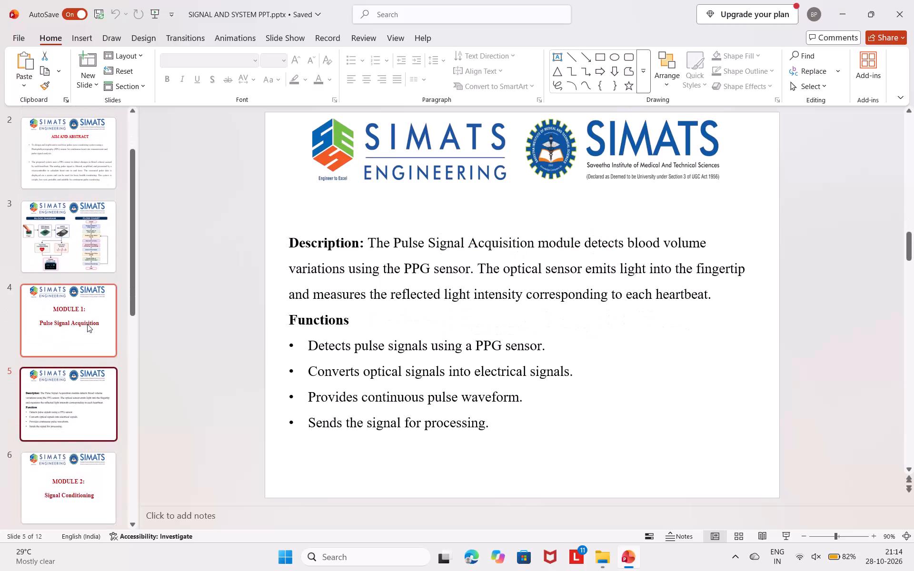
Review the remaining module slides, from Signal Conditioning through Display & Monitoring, up to the closing Thank you slide.
key(Down)
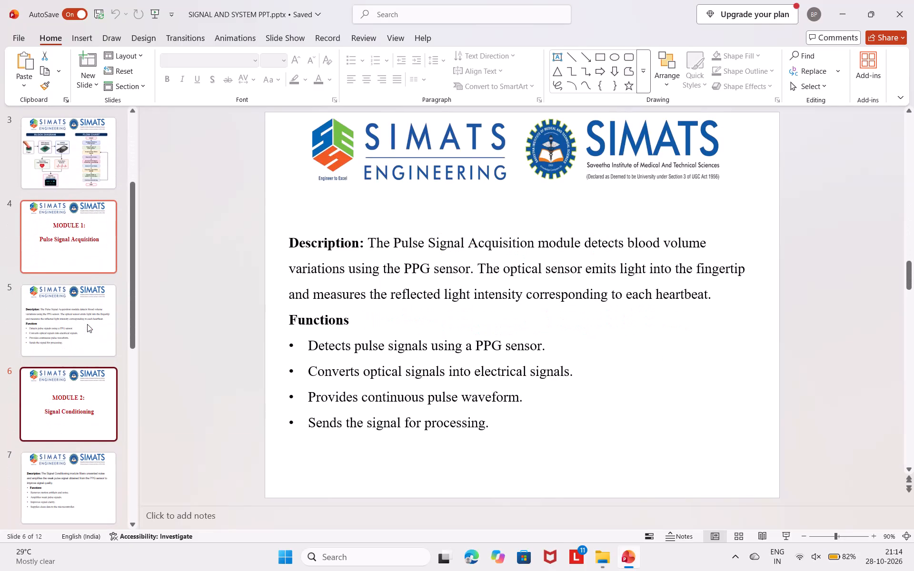
key(Down)
key(Up)
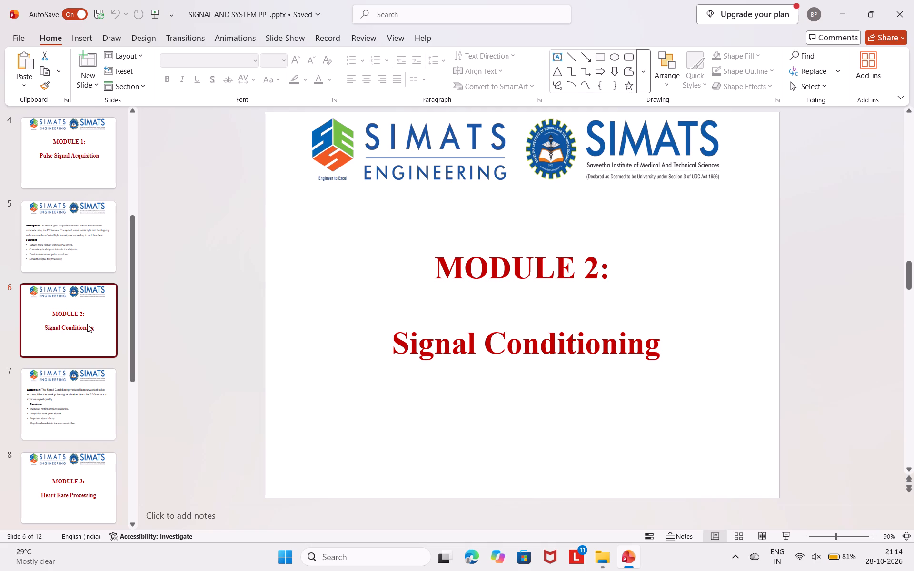
key(Down)
key(Down)
key(Down)
key(Down)
key(Down)
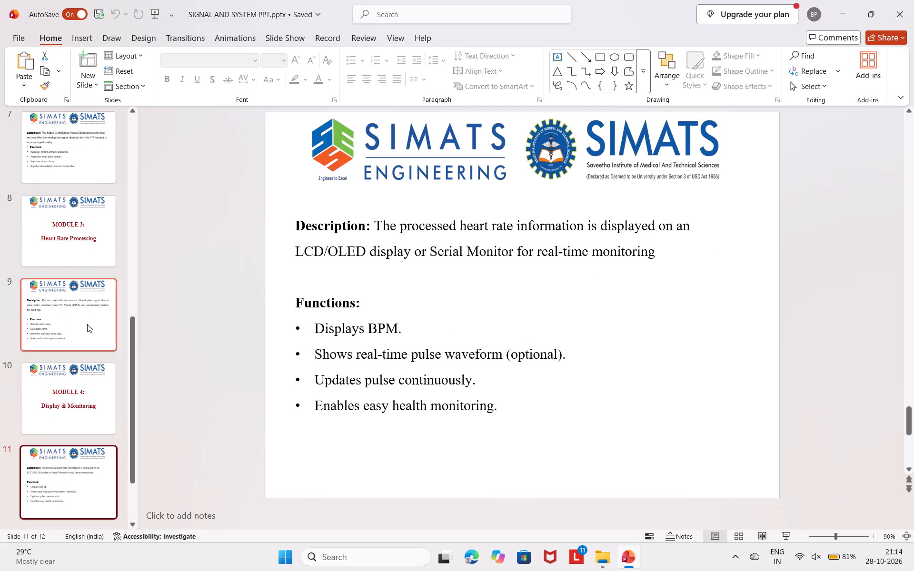
key(Down)
key(Down)
Look back through the module, diagram and abstract slides to the title slide.
key(Up)
key(Up)
key(Up)
key(Up)
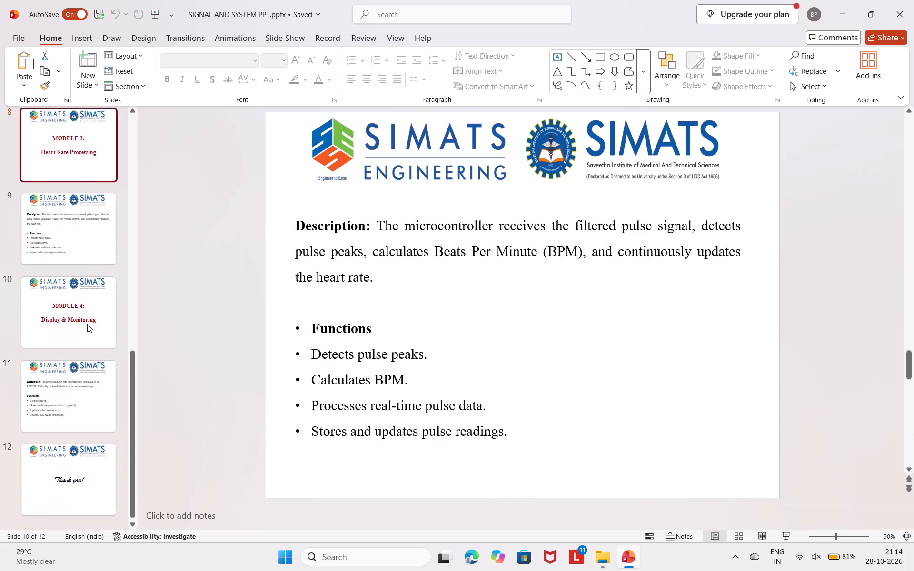
key(Up)
key(Up)
key(Up)
key(Up)
key(Up)
key(Up)
key(Up)
key(Up)
key(Up)
key(Up)
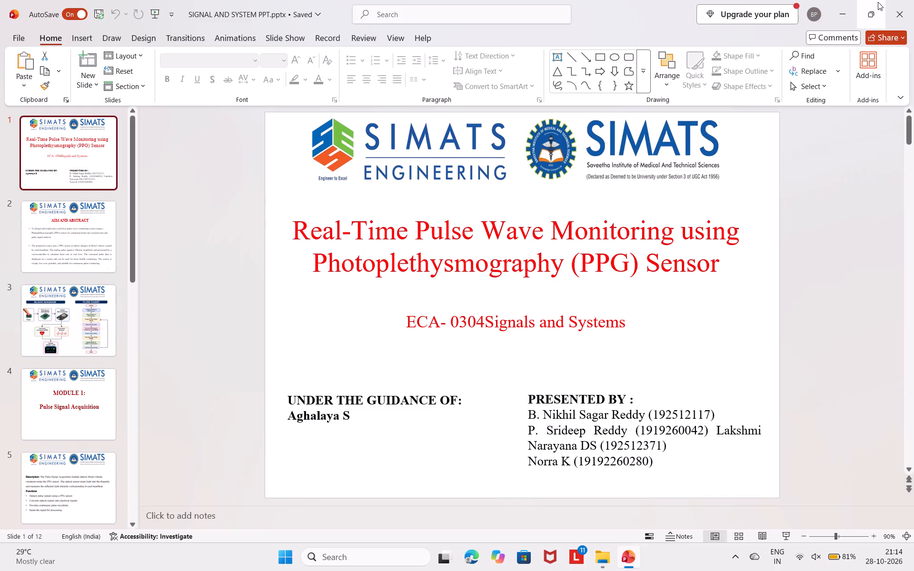
Close the SIGNAL AND SYSTEM PPT presentation and the File Explorer window behind it.
click(893, 6)
click(893, 6)
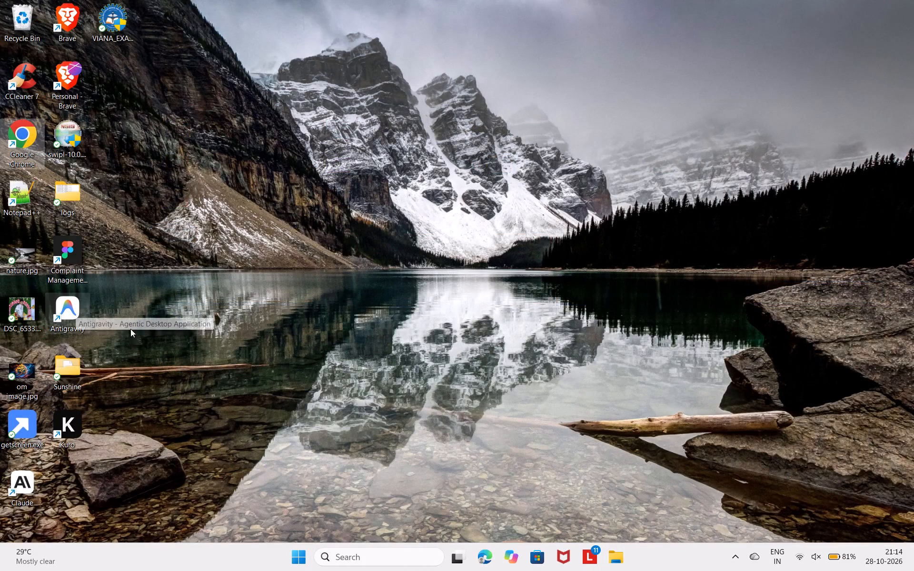
Check both recent SIGNAL AND SYSTEM PPT.pptx entries and their available file actions in File Explorer, and close its window.
click(616, 555)
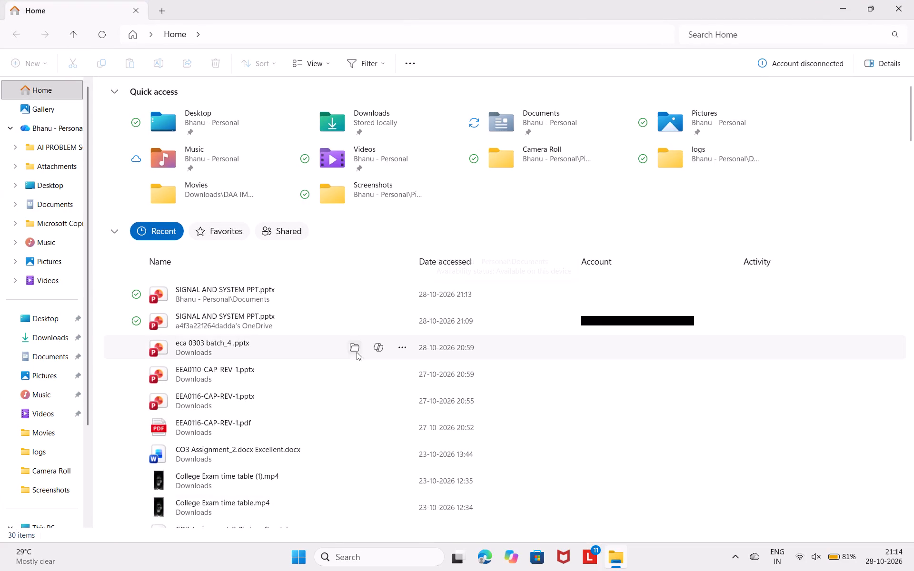
click(270, 291)
right_click(270, 290)
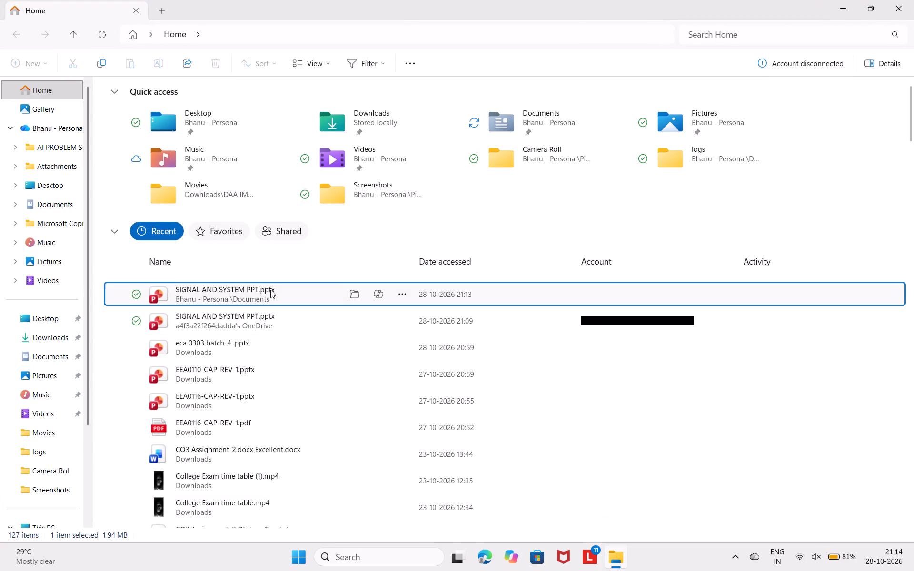
right_click(270, 290)
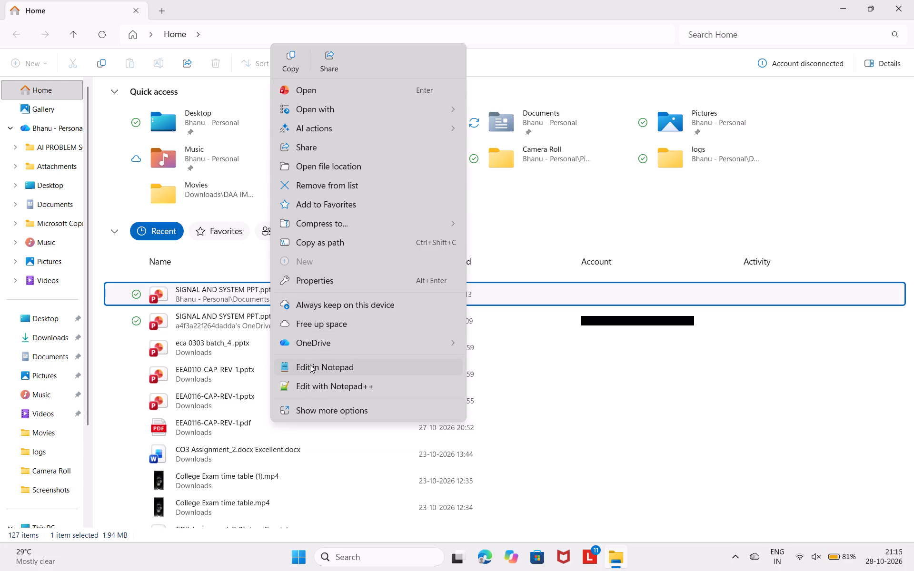
click(215, 295)
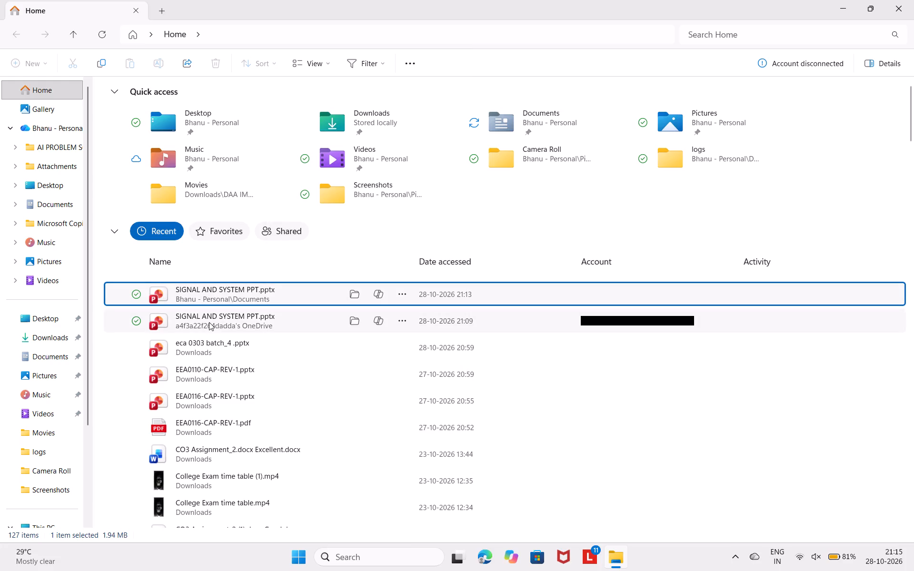
click(209, 322)
right_click(209, 322)
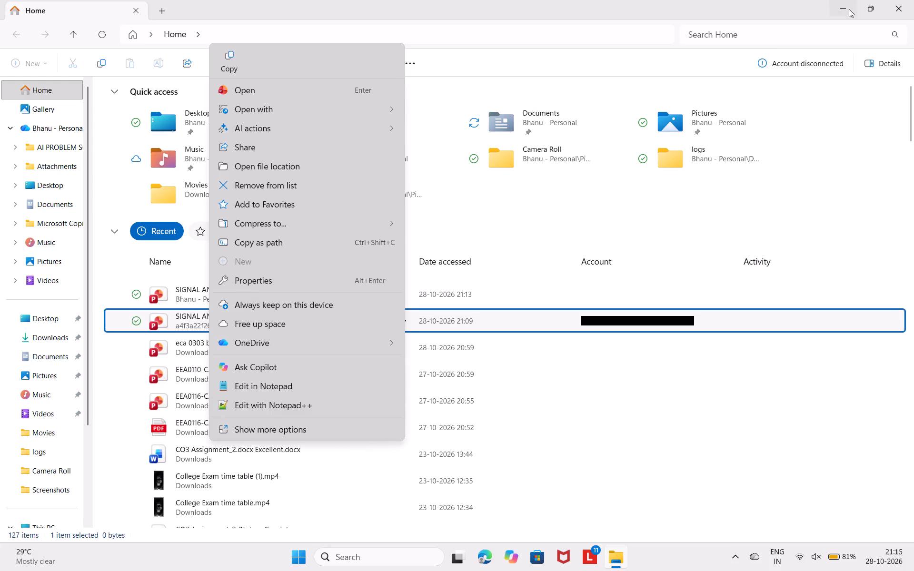
click(901, 6)
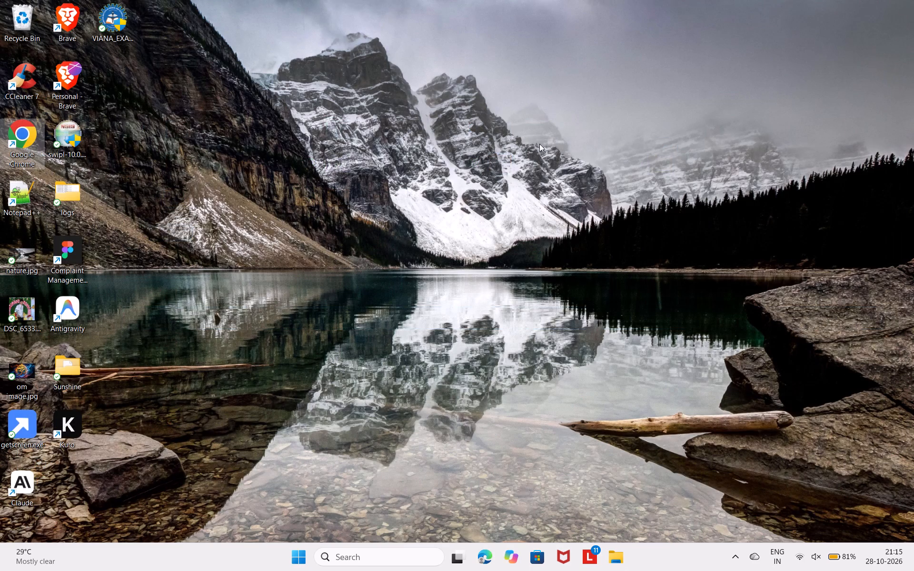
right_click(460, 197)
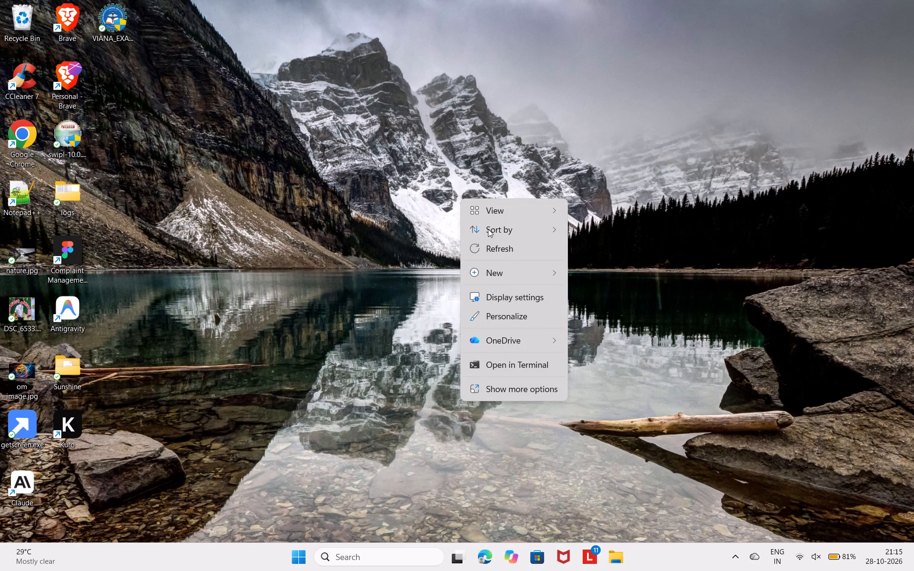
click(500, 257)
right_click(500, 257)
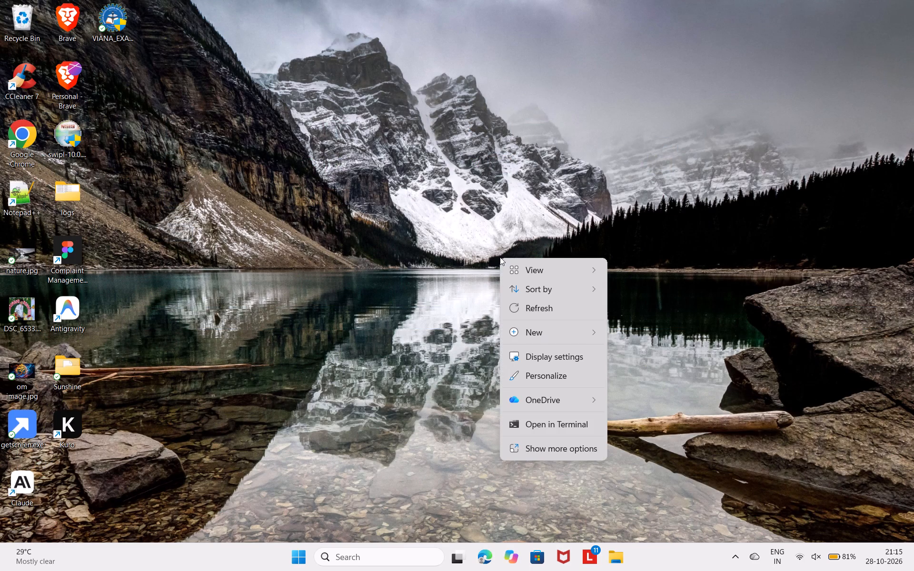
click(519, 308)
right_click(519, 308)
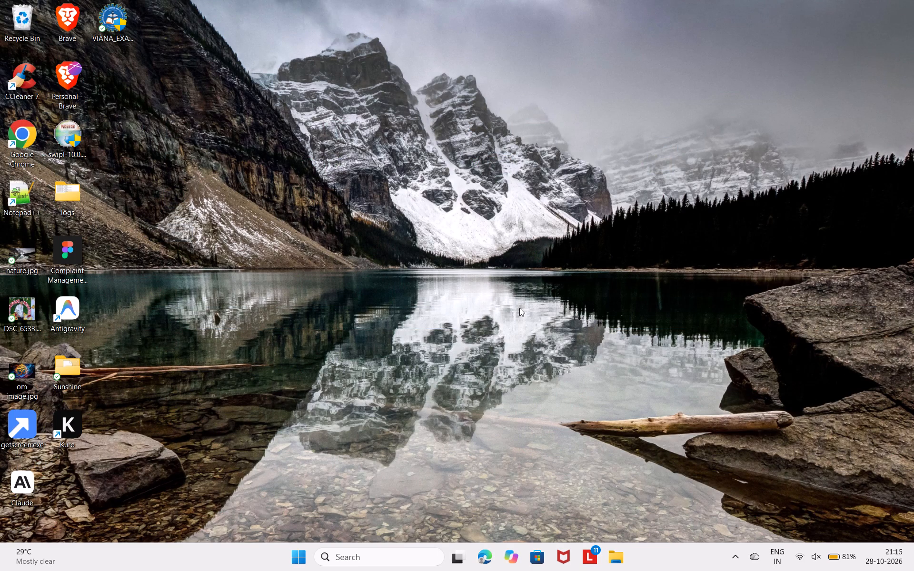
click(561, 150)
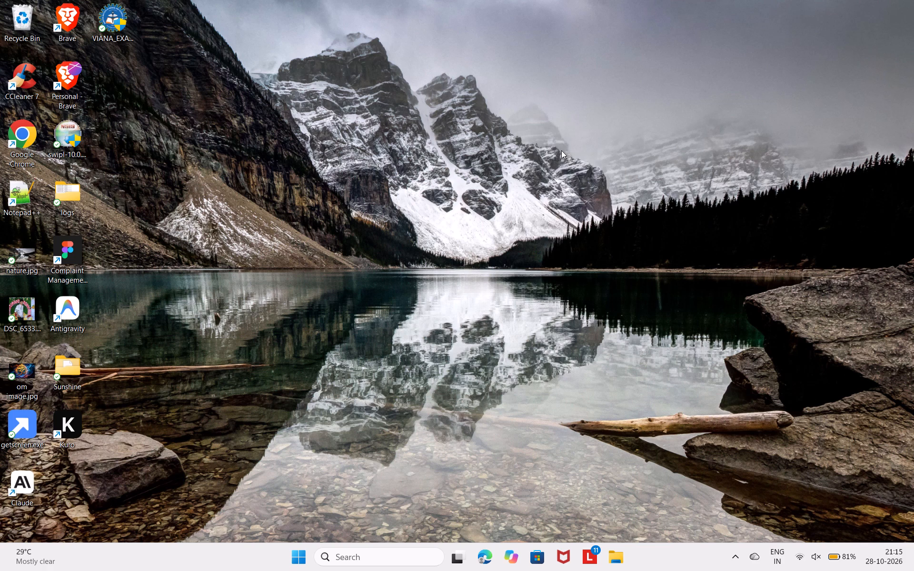
Shut down the computer.
key(super+x)
text(UU)
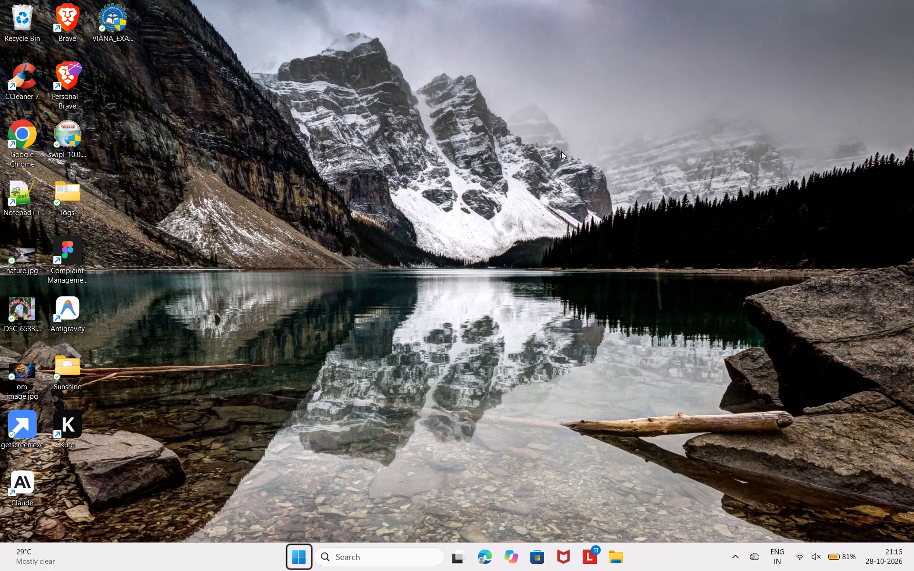